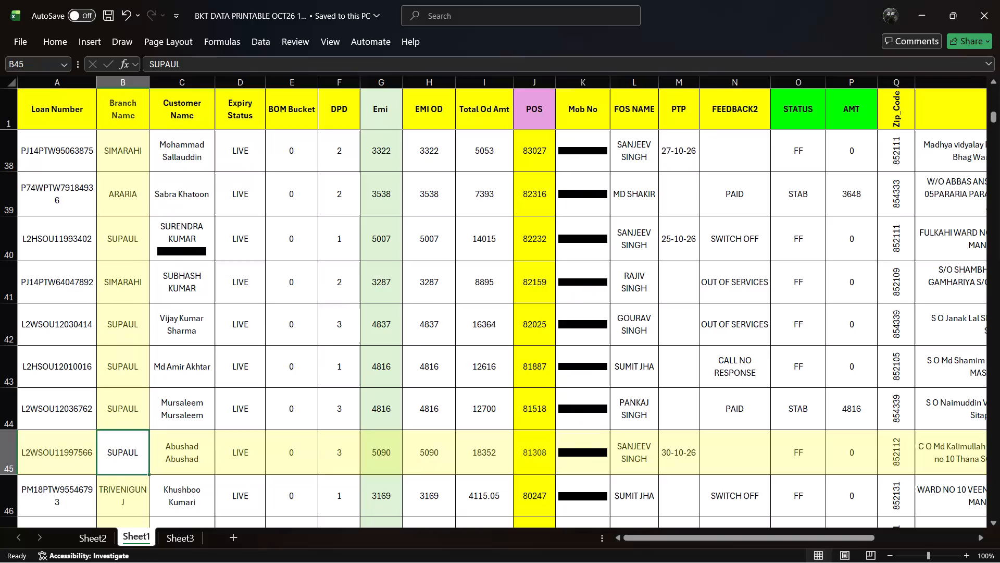
Review the loan record in row 45 across its columns, including Mob No, PTP, FEEDBACK2 and STATUS.
key(Right)
key(Right)
key(Right)
key(Right)
key(Right)
key(Right)
key(Right)
key(Right)
key(Right)
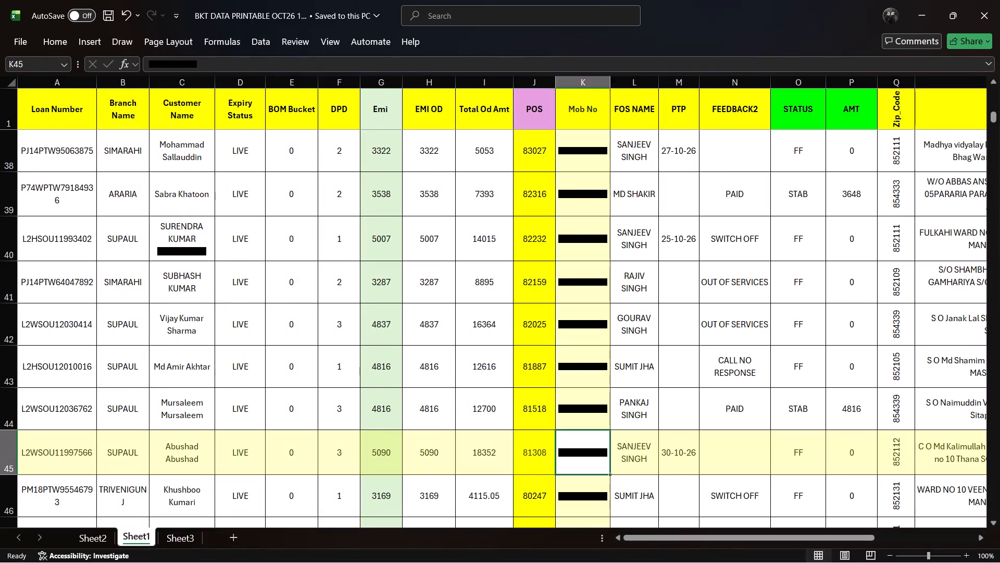
key(Right)
key(Right)
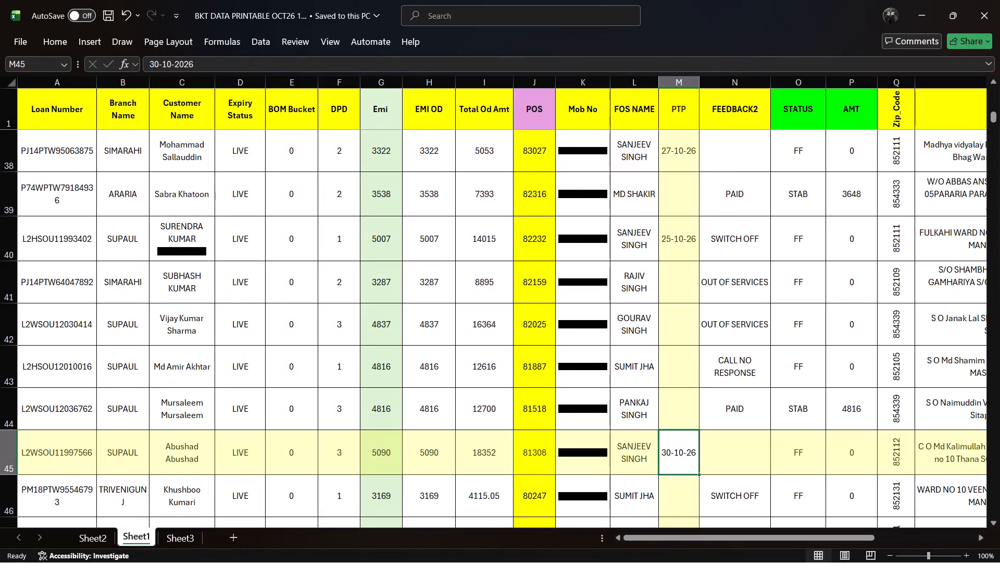
key(Right)
key(Right)
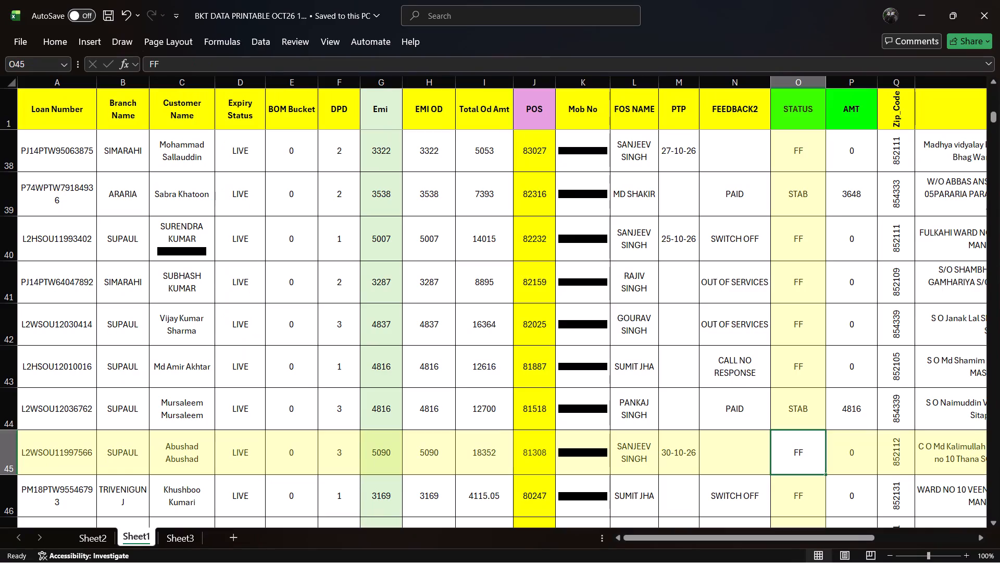
Examine the STATUS column for the loan records in rows 46 to 63, looking for unpaid accounts.
key(Down)
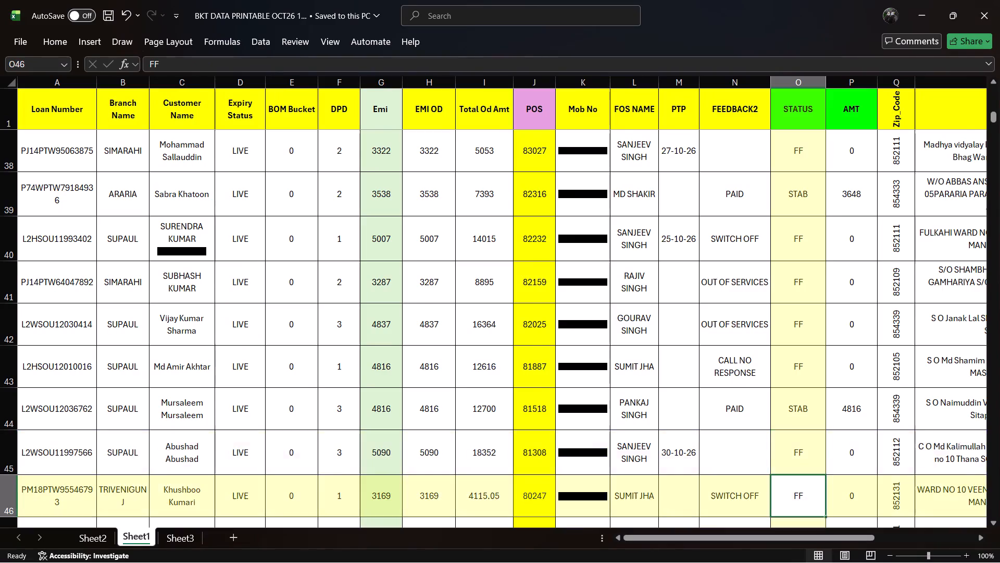
key(Down)
key(Down)
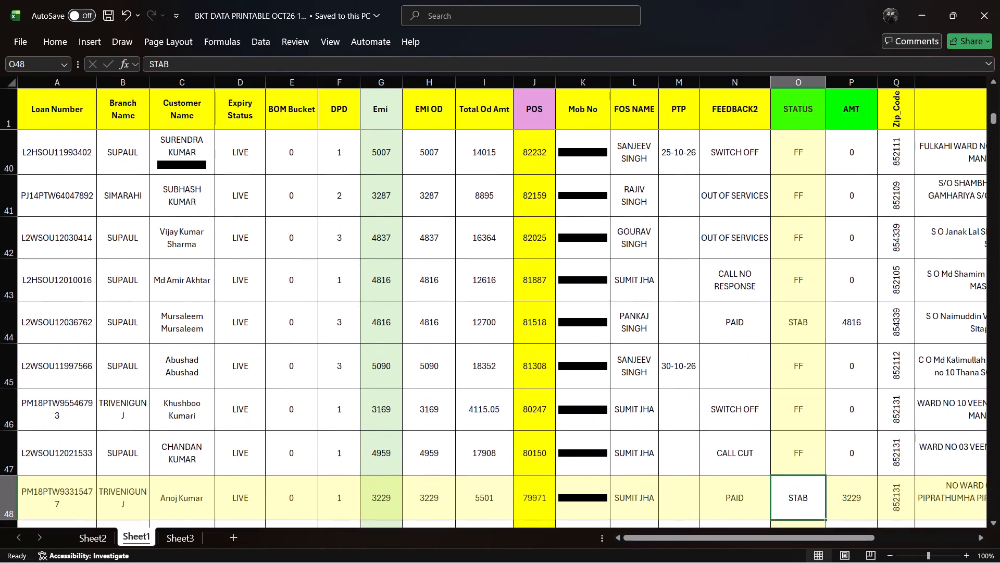
key(Down)
key(Down)
key(Down)
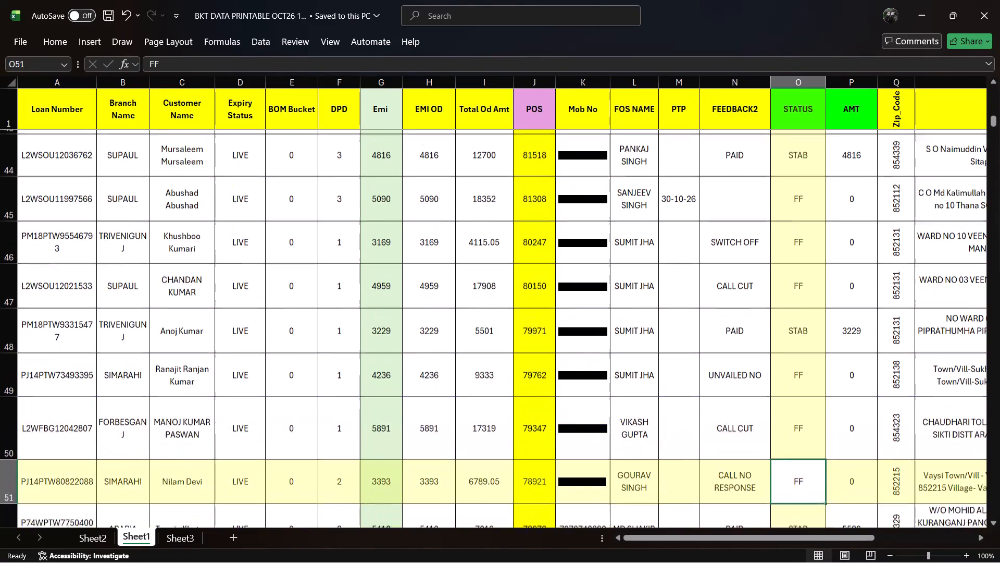
key(Down)
key(Down)
key(Down)
key(Down)
key(Down)
key(Down)
key(Down)
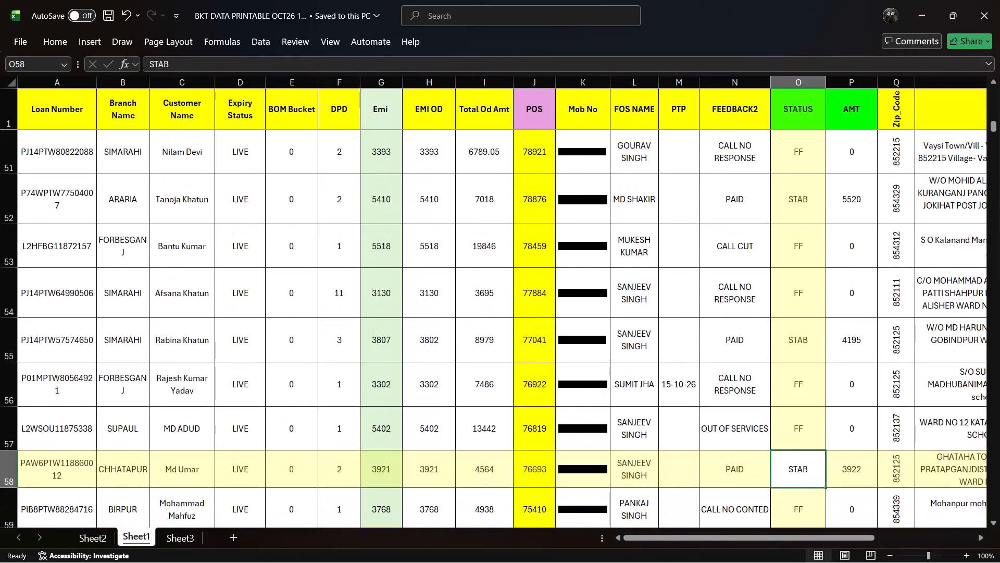
key(Down)
key(Down)
key(Down)
key(Down)
key(Down)
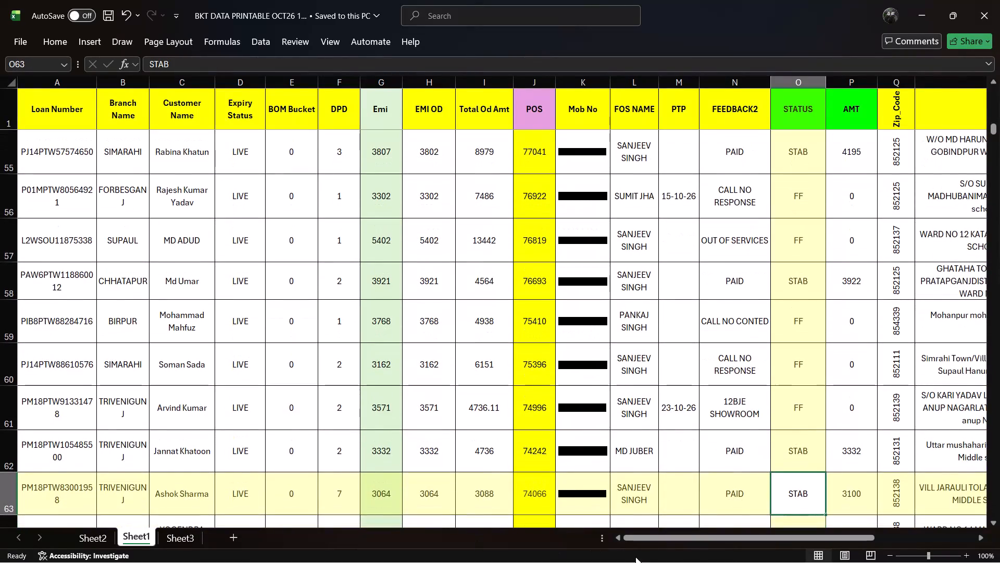
Examine the FEEDBACK2 entries from row 61 down to row 83 alongside their PTP dates and status.
click(755, 397)
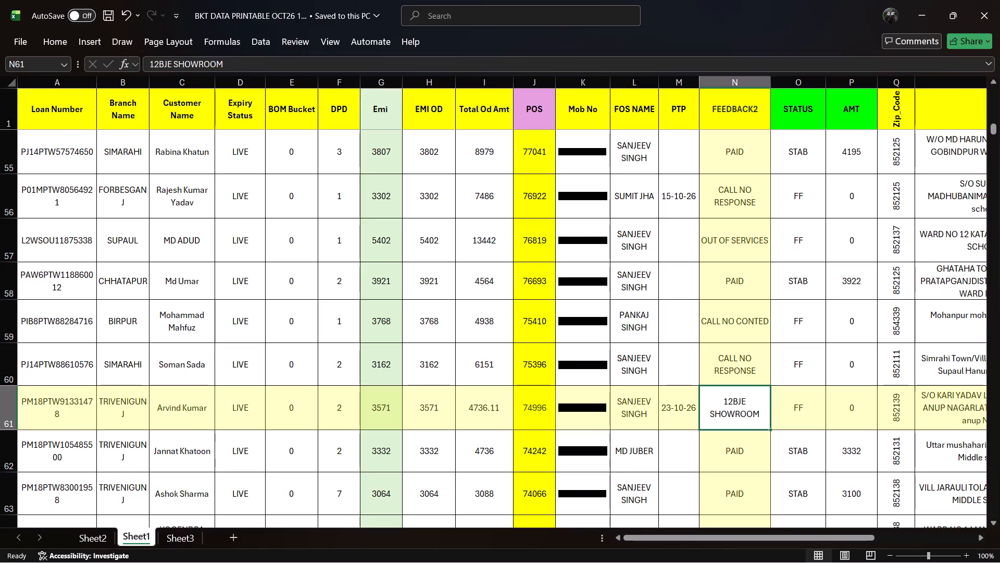
key(Down)
key(Down)
key(Down)
key(Down)
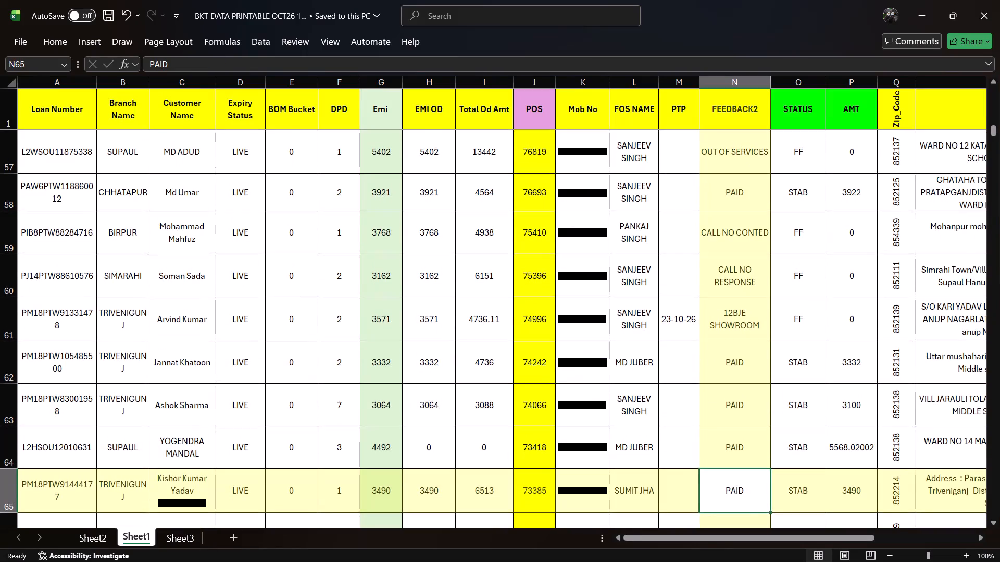
key(Down)
key(Down)
key(Down)
key(Down)
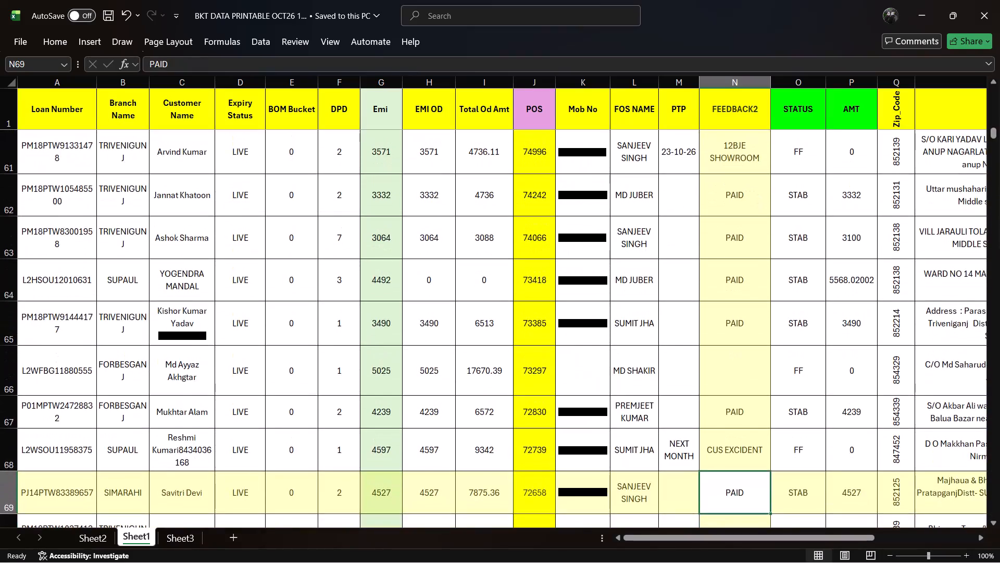
key(Down)
key(Down)
key(Down)
key(Down)
key(Down)
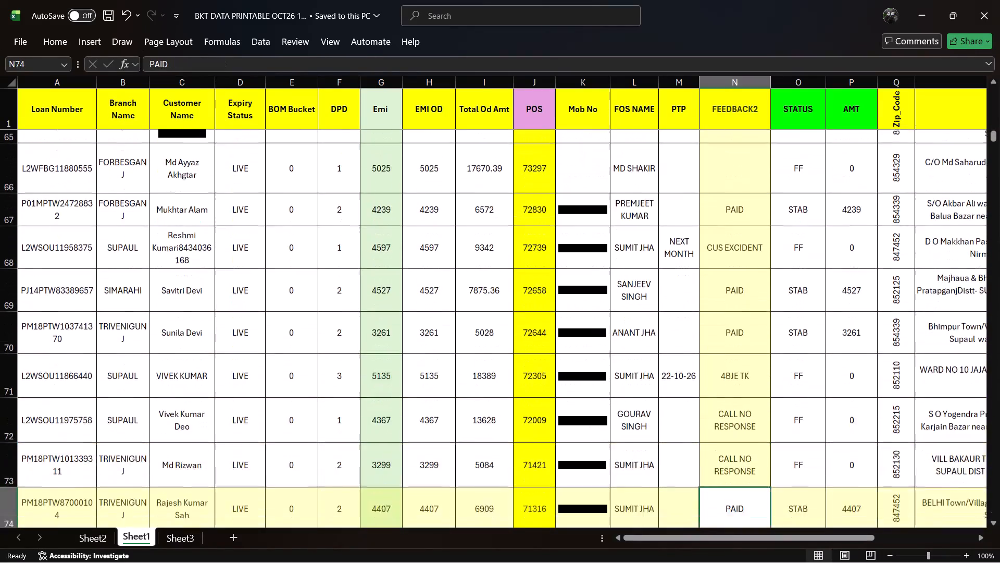
key(Down)
key(Down)
key(Down)
key(Down)
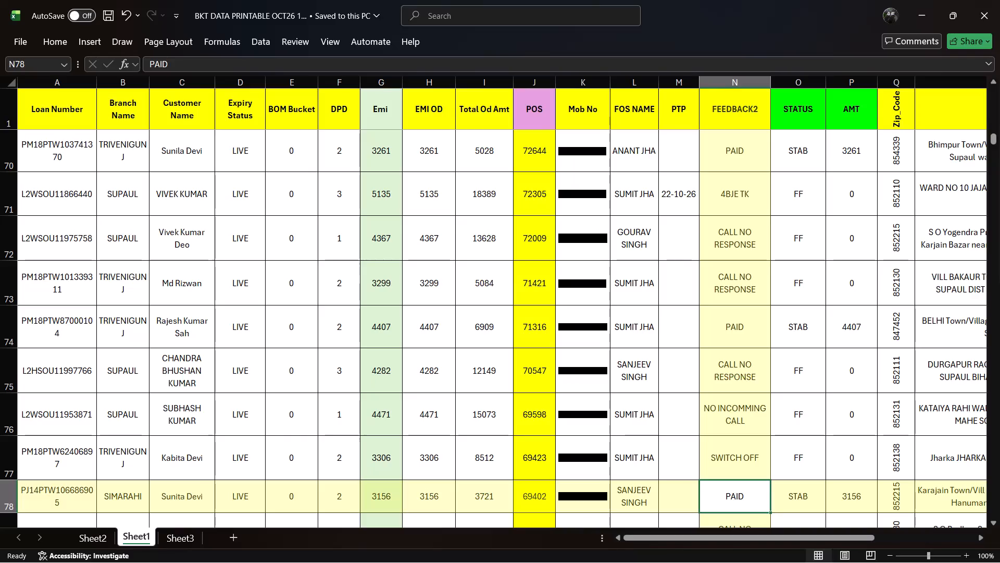
key(Down)
key(Down)
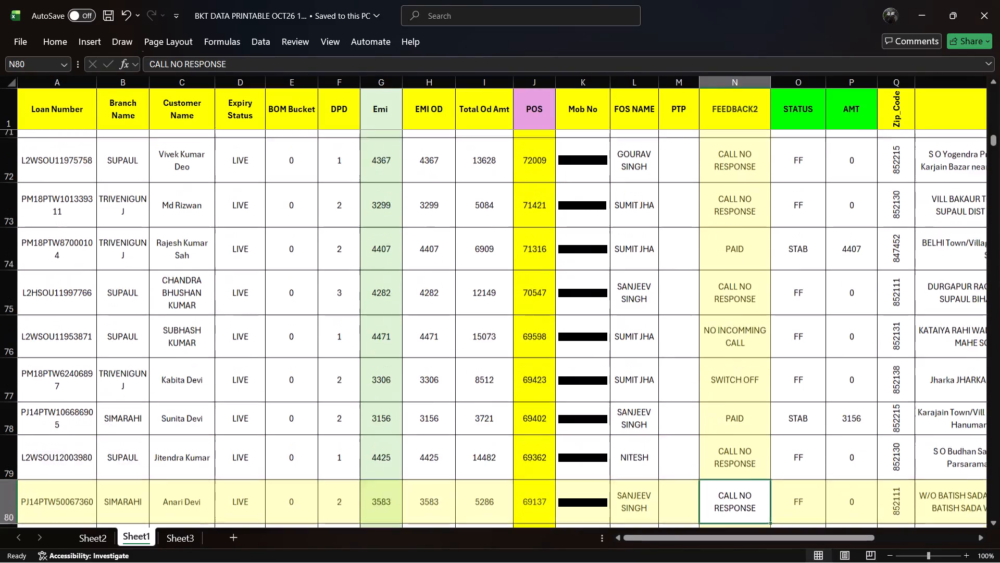
key(Down)
key(Down)
key(Down)
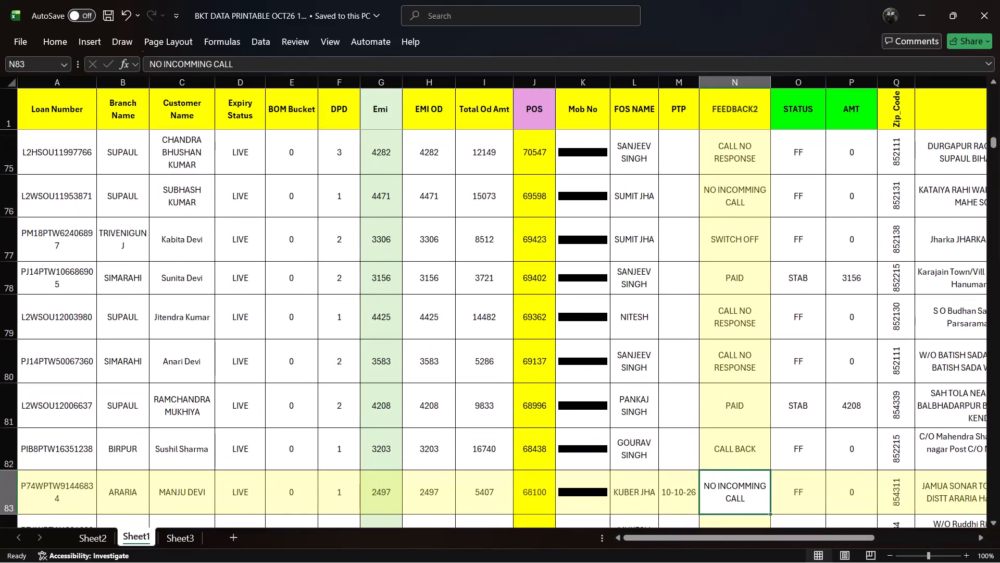
Recheck the FEEDBACK2 entries from row 80 and continue reviewing the records down to row 103.
key(Up)
key(Up)
key(Up)
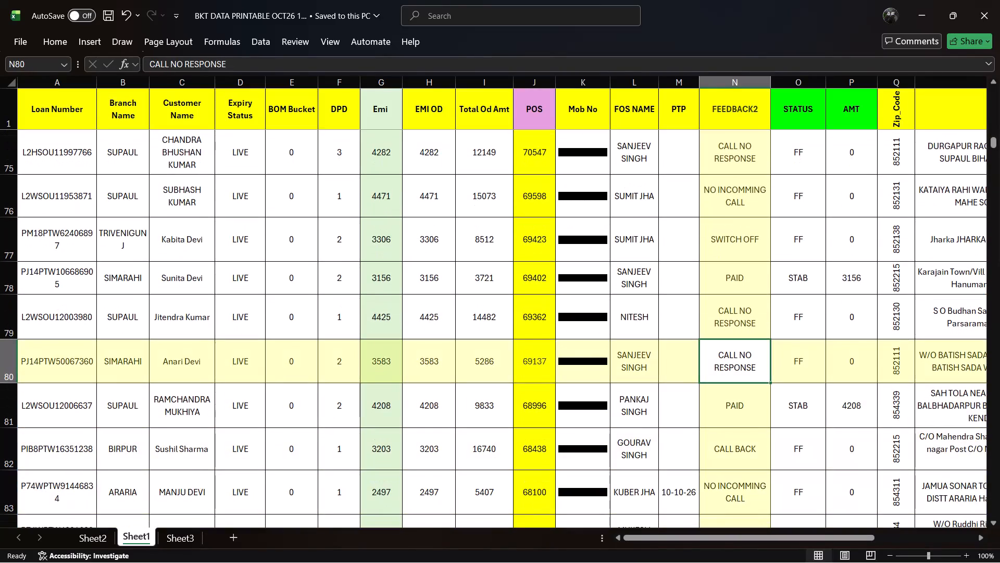
key(Down)
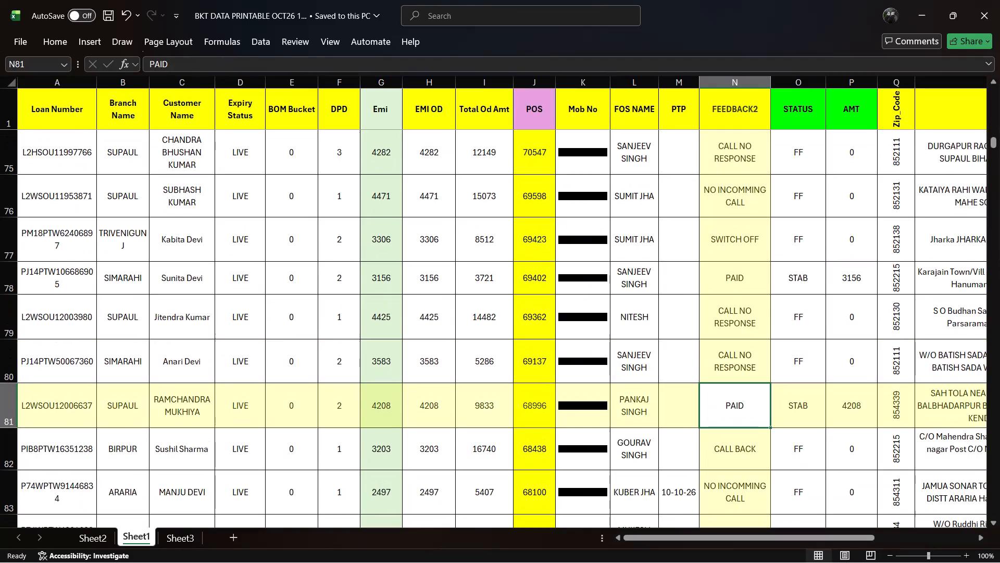
key(Down)
key(Down)
key(Down)
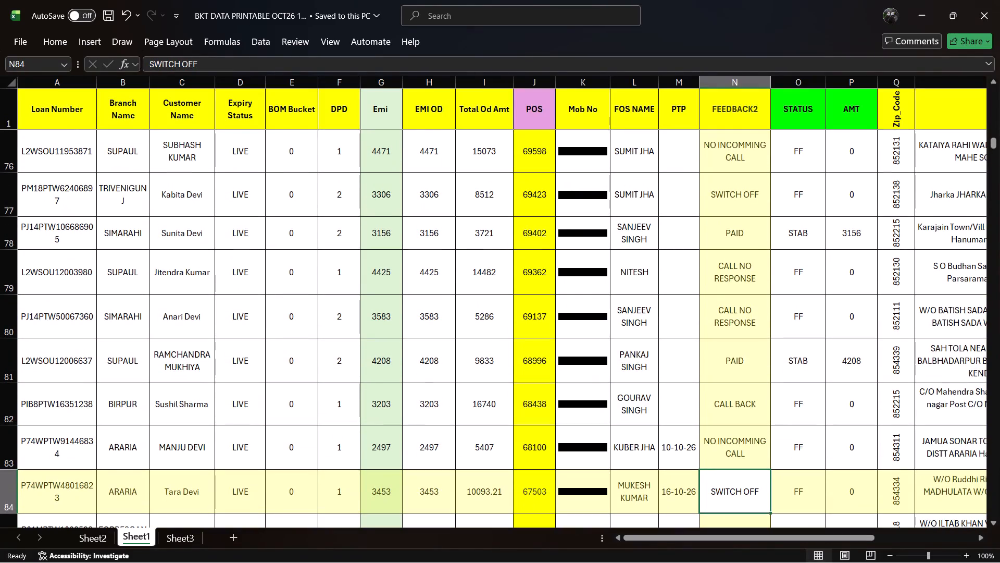
key(Down)
key(Down)
key(Down)
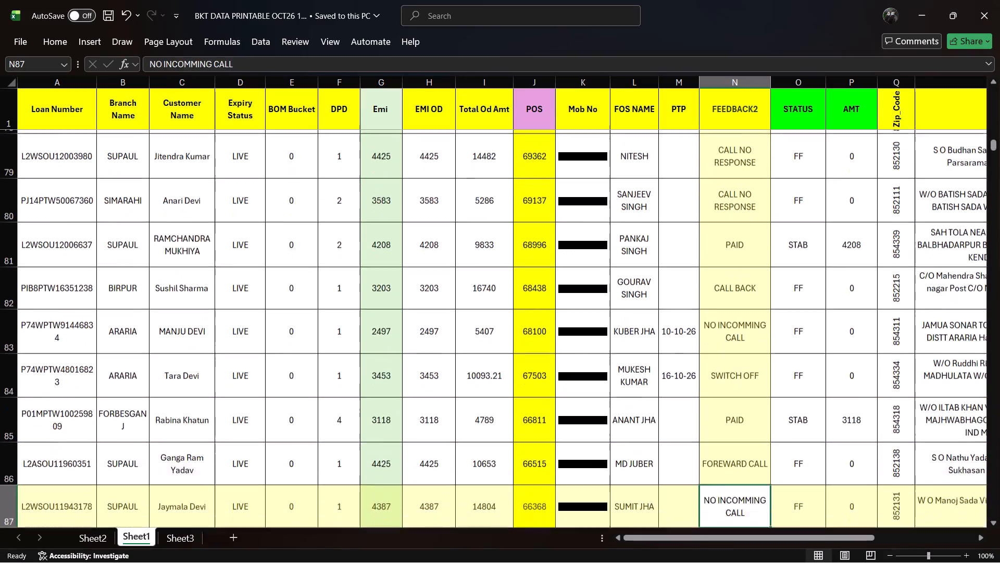
key(Down)
key(Down)
key(Down)
key(Down)
key(Down)
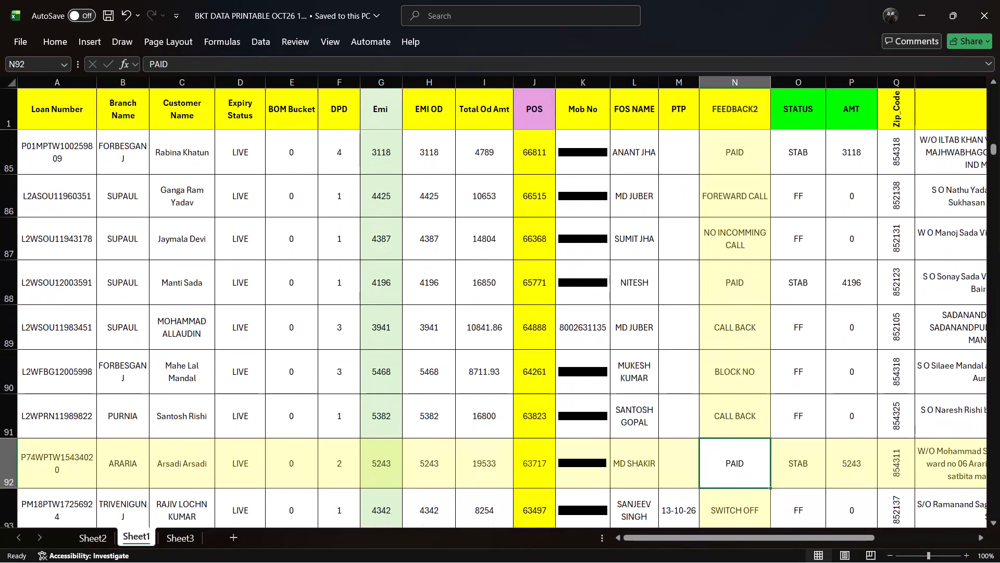
key(Down)
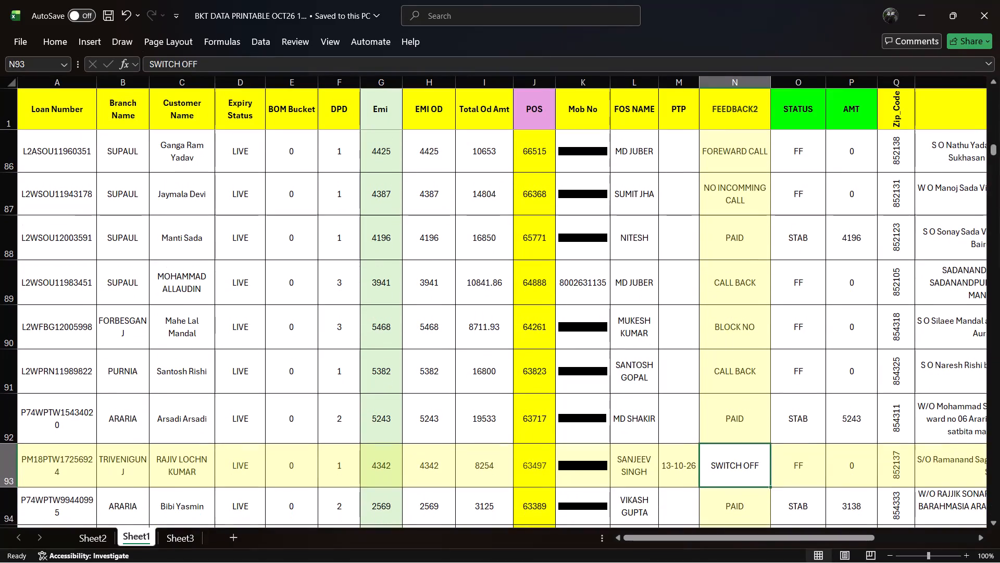
key(Down)
key(Down)
key(Down)
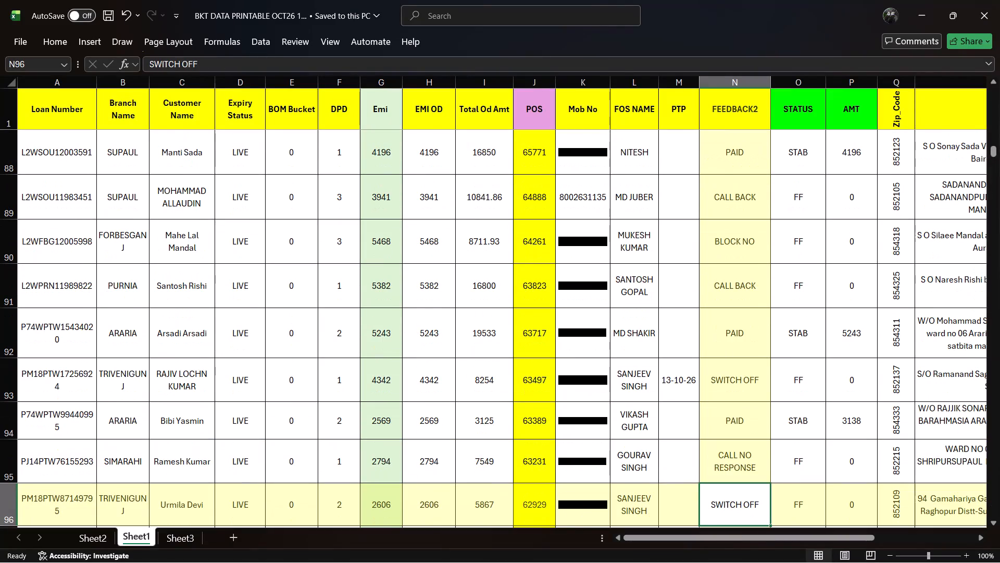
key(Down)
key(Down)
key(Down)
key(Down)
key(Down)
key(Down)
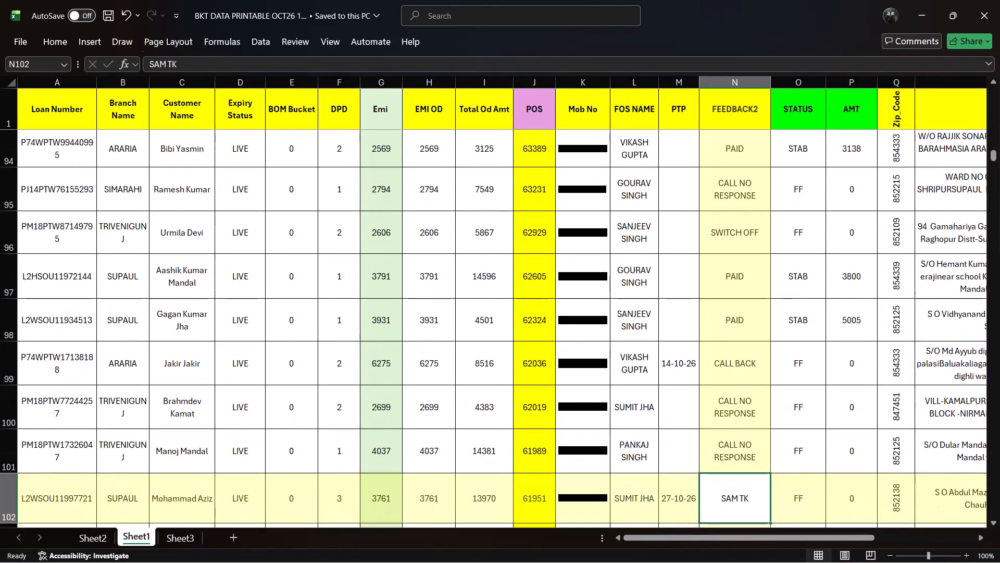
key(Down)
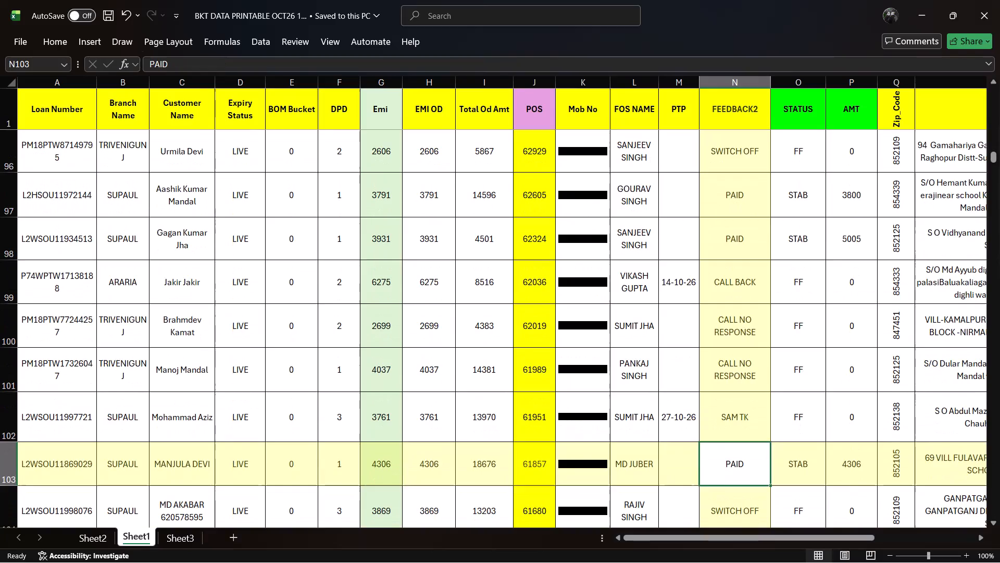
Go back to the record in row 102 and look up its Mob No entry.
key(Up)
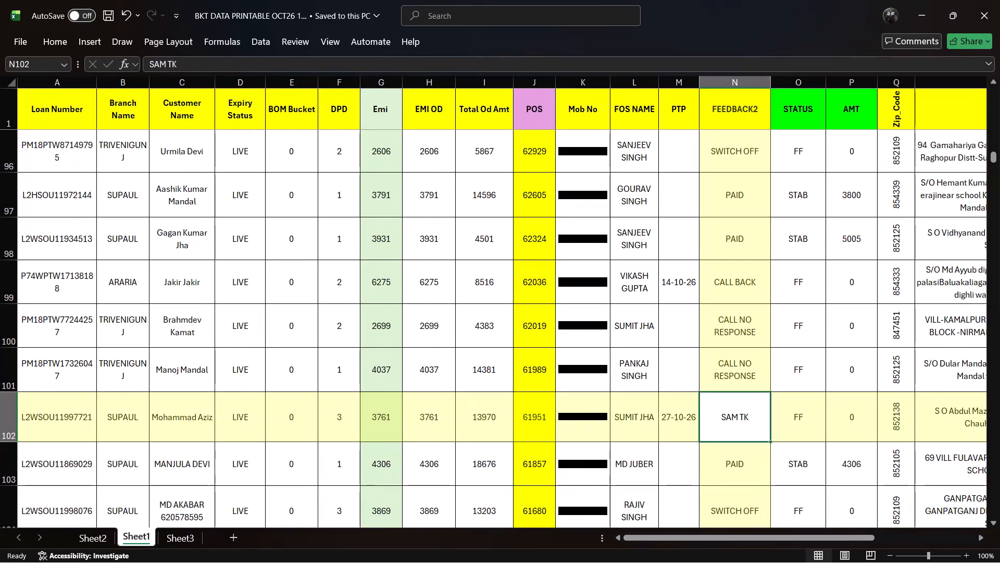
key(Left)
key(Left)
key(Left)
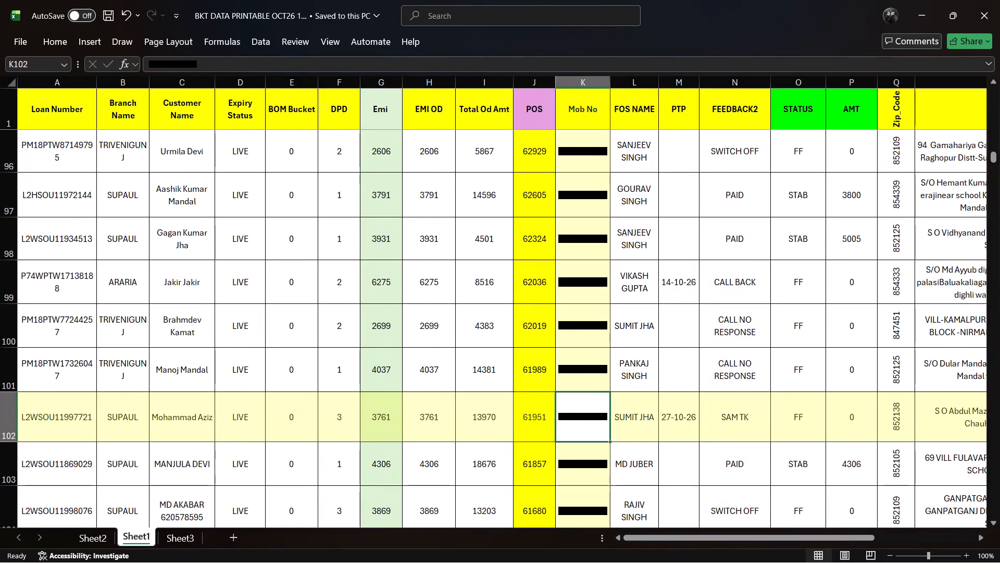
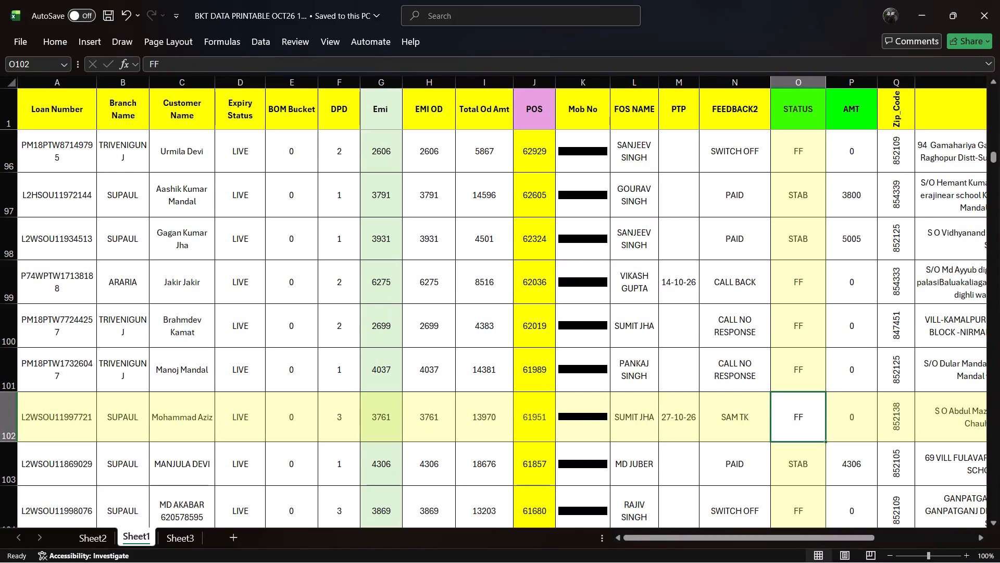
Examine the STATUS entries of the loan records from row 102 down to row 109.
key(Down)
key(Down)
key(Down)
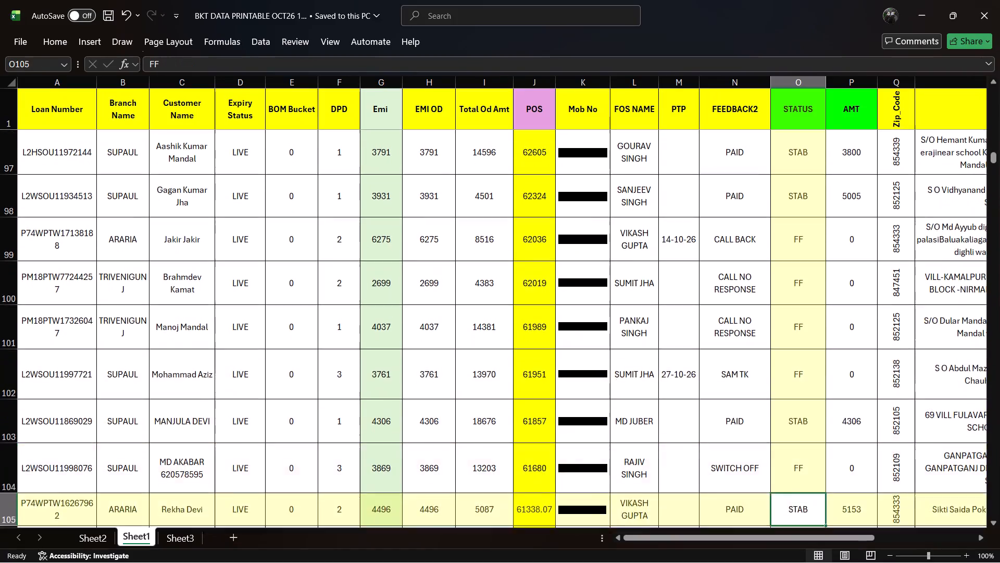
key(Down)
key(Down)
key(Down)
key(Down)
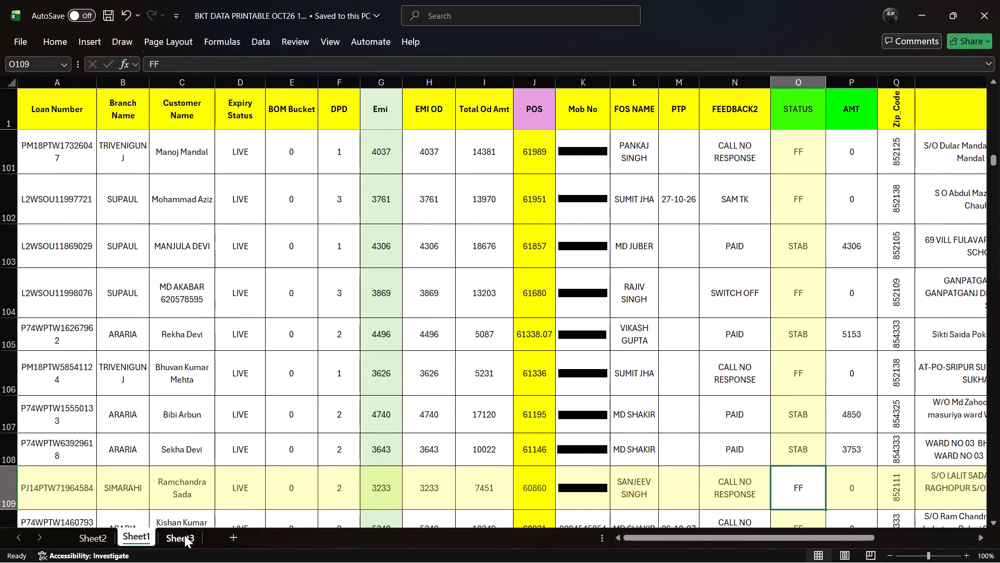
Check Sheet3 briefly and return to the loan records on Sheet1.
click(184, 537)
click(132, 530)
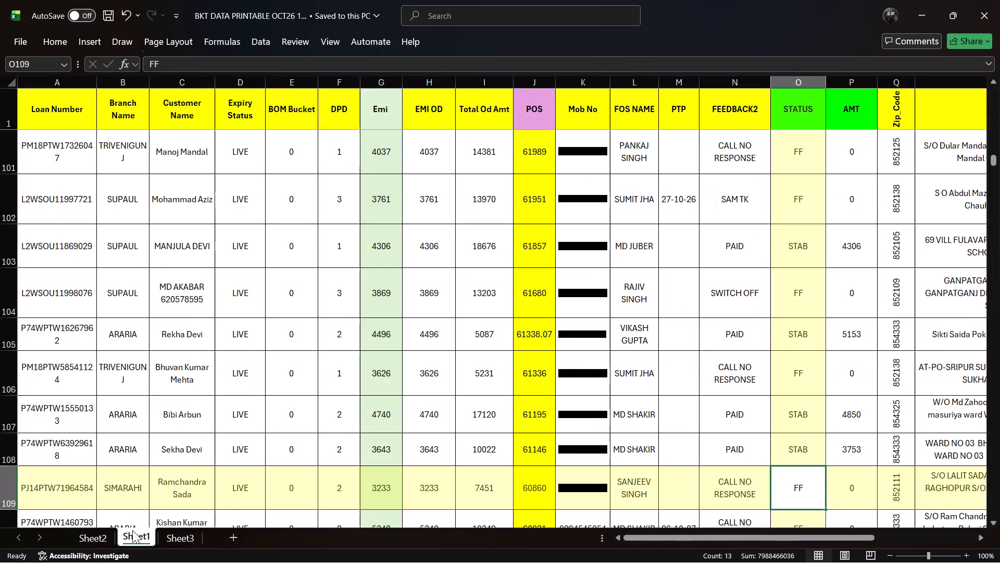
Examine the FEEDBACK2 entries from row 106 down to row 114, rechecking rows 110 and 111 along with their PTP dates.
click(748, 352)
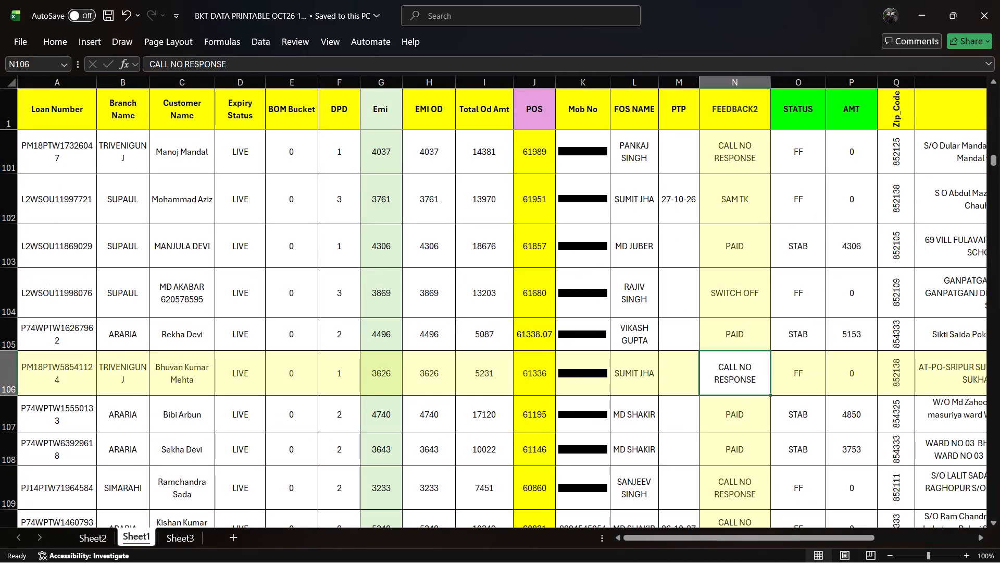
key(Down)
key(Down)
key(Down)
key(Down)
key(Down)
key(Down)
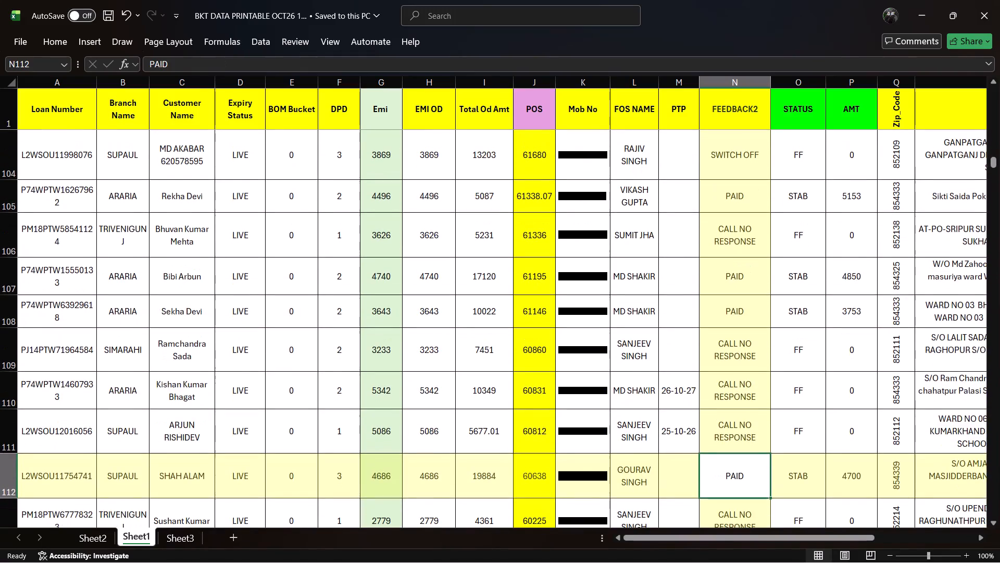
key(Up)
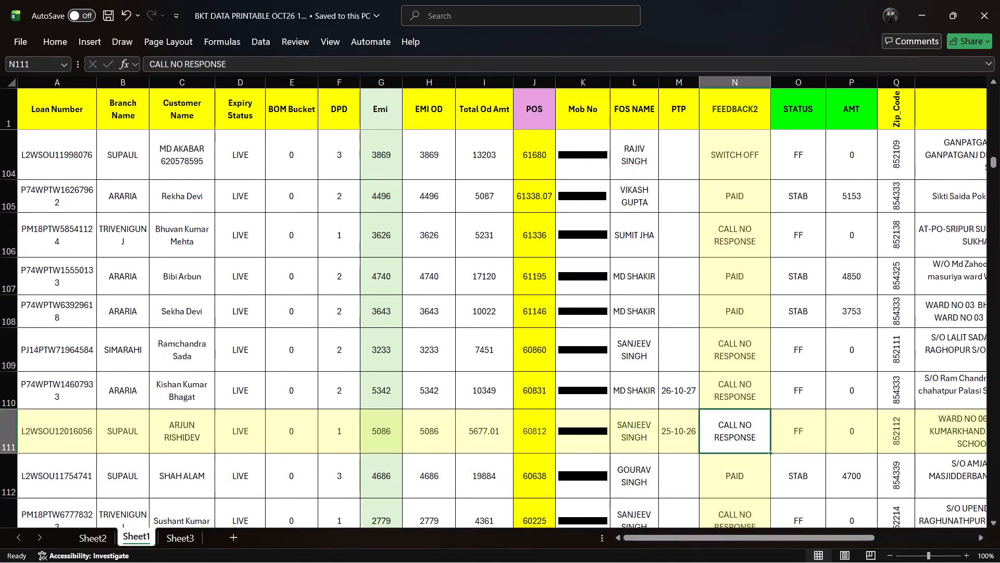
key(Up)
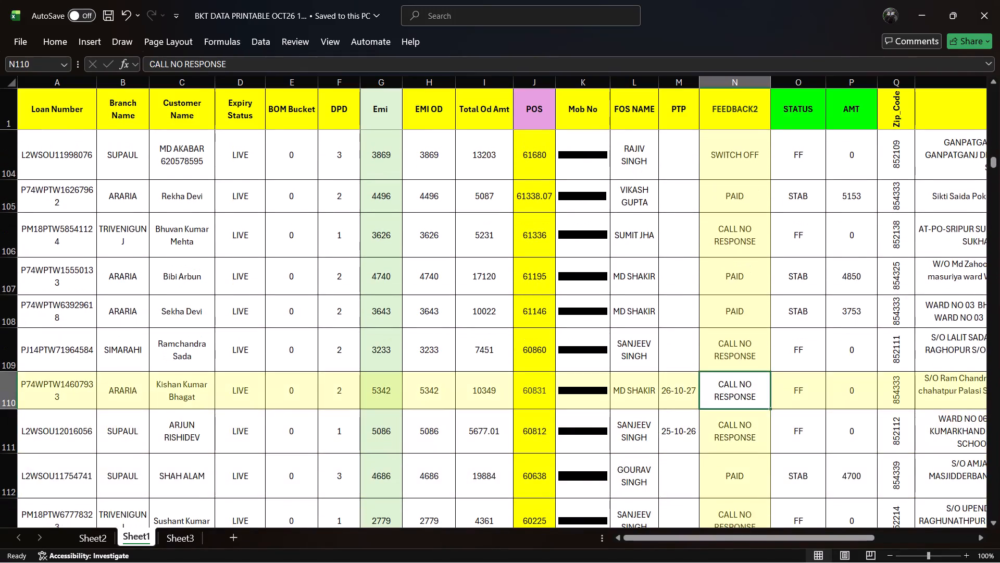
key(Down)
key(Down)
key(Down)
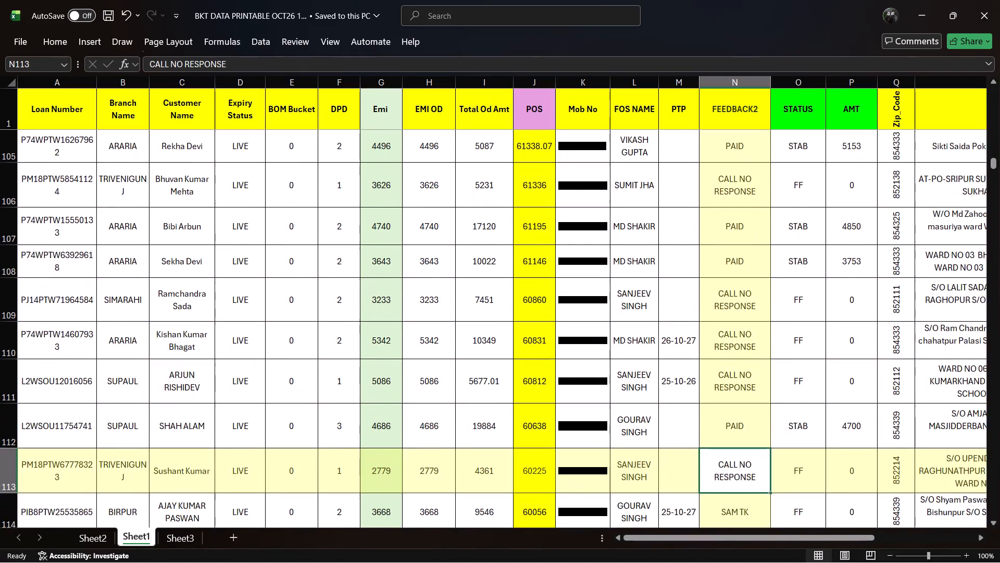
key(Down)
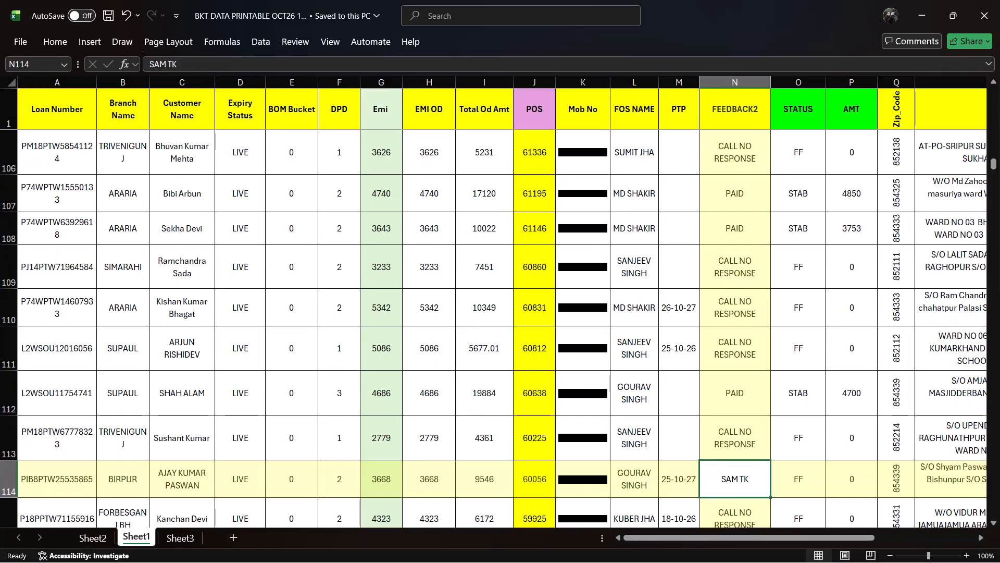
Look up the Mob No entry for the record in row 114.
key(Left)
key(Left)
key(Left)
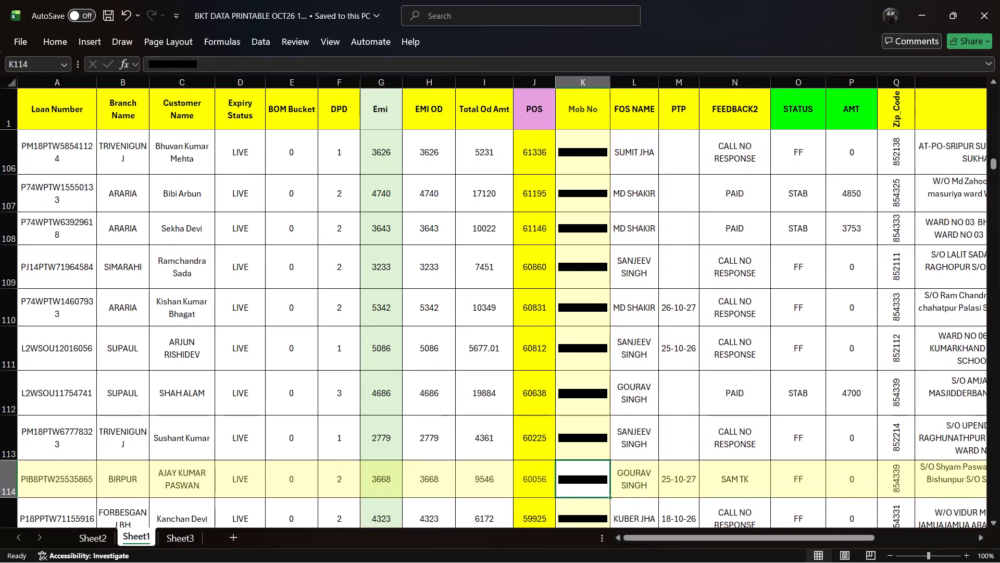
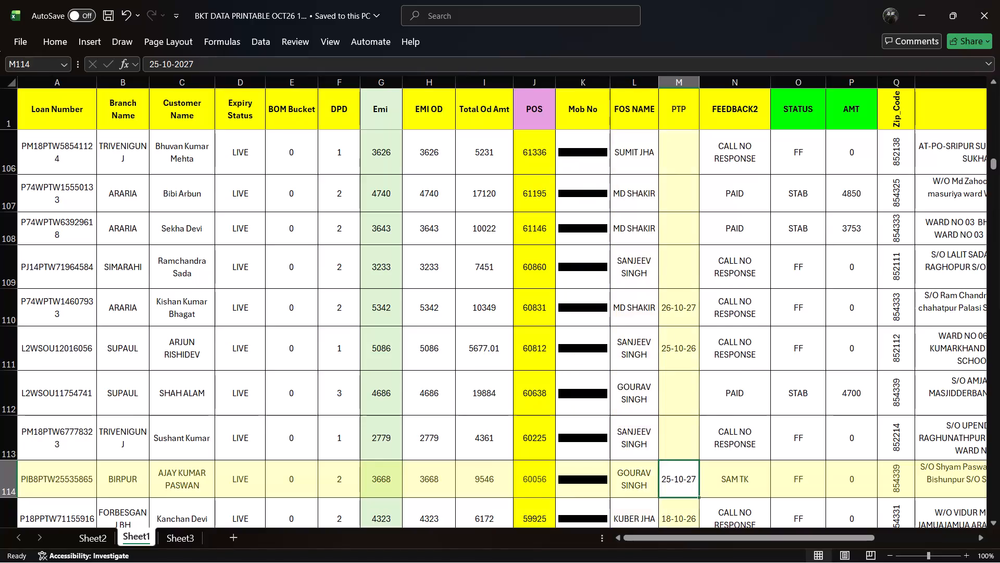
Examine the PTP entries from row 115 down to row 123, rechecking rows 115, 117 and 122.
key(Down)
key(Down)
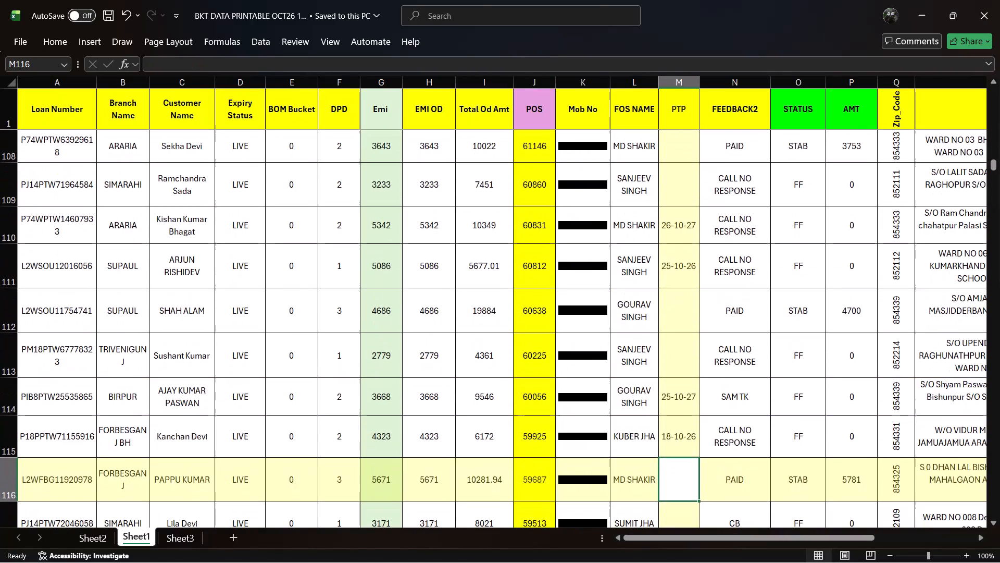
key(Up)
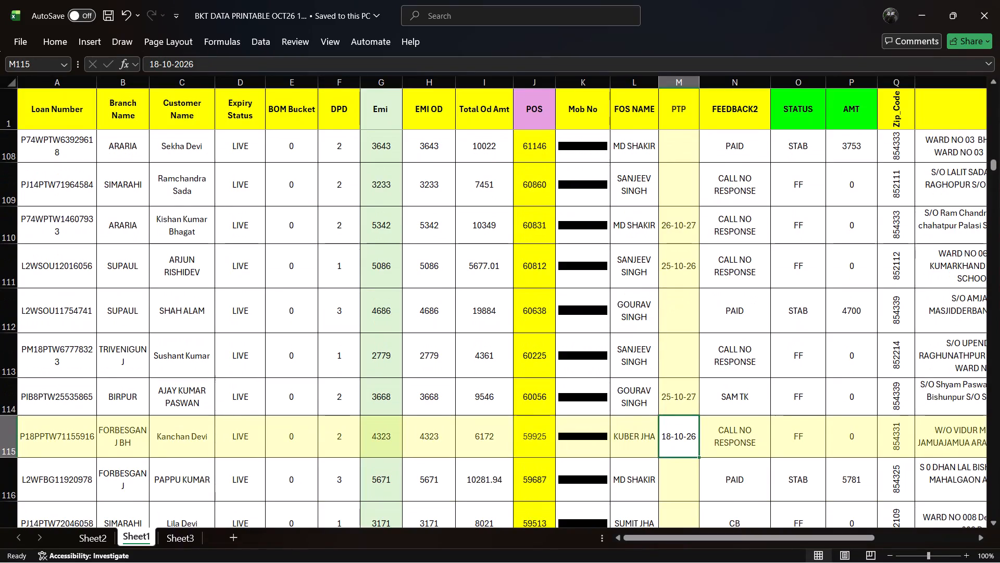
key(Down)
key(Down)
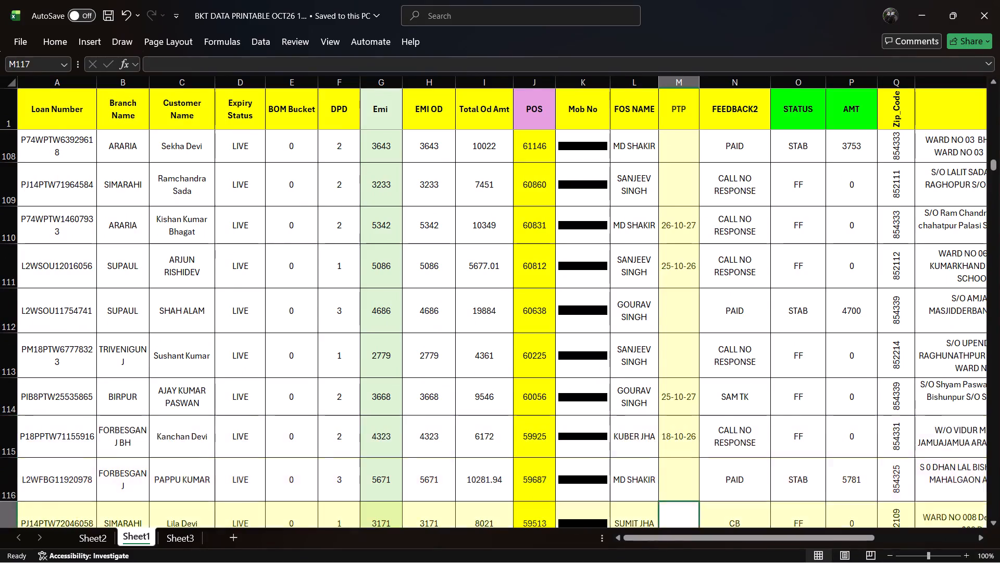
key(Down)
key(Up)
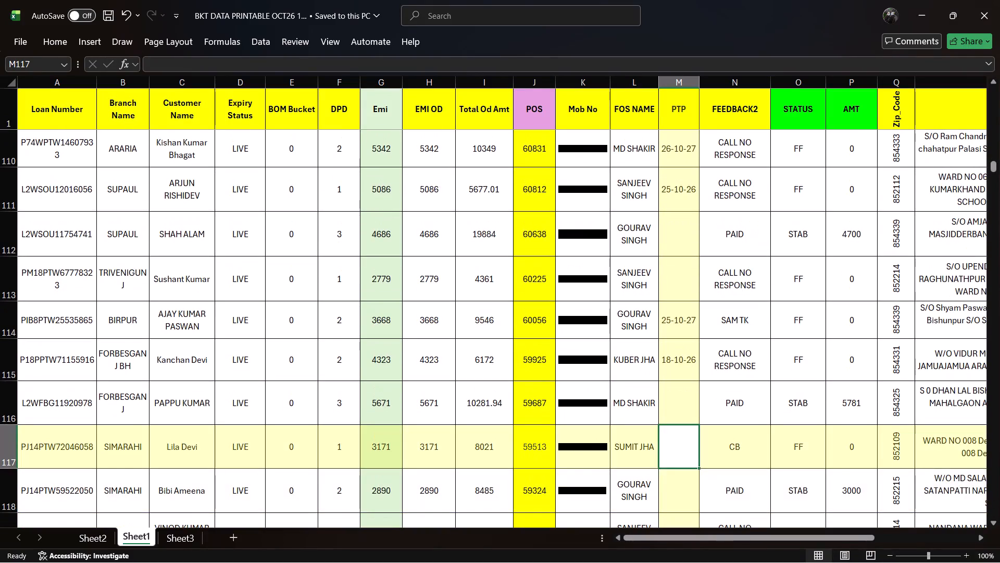
key(Down)
key(Down)
key(Down)
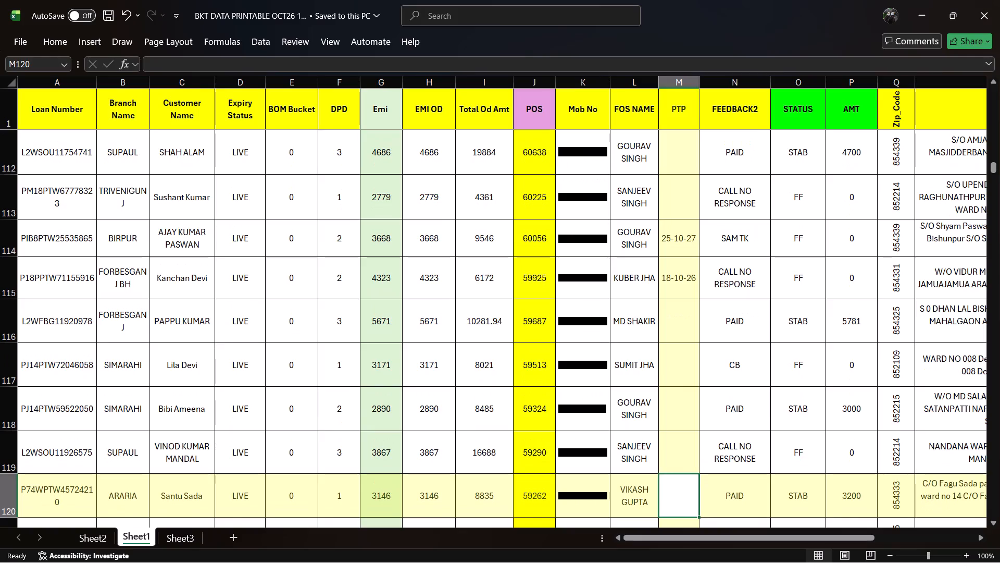
key(Down)
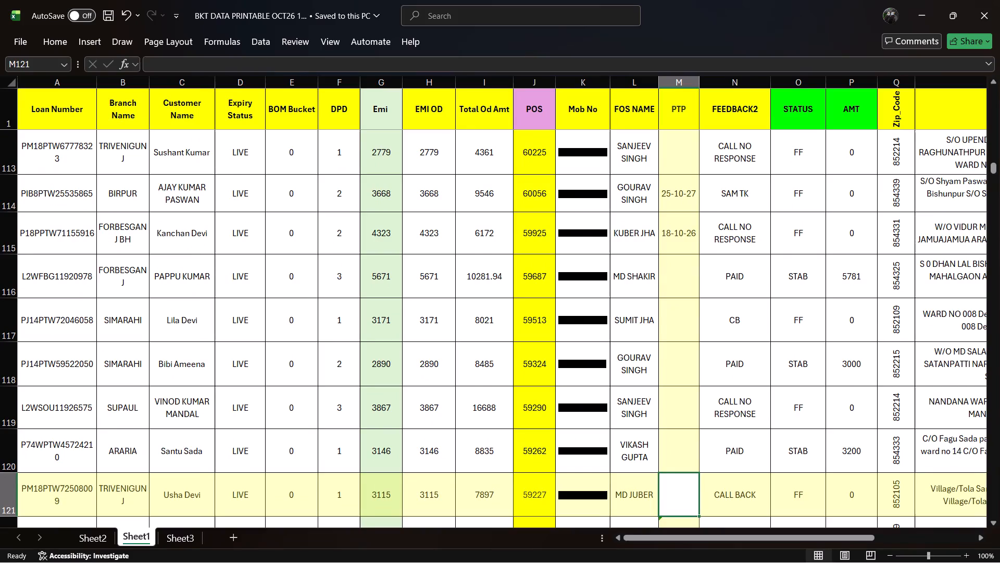
key(Down)
key(Down)
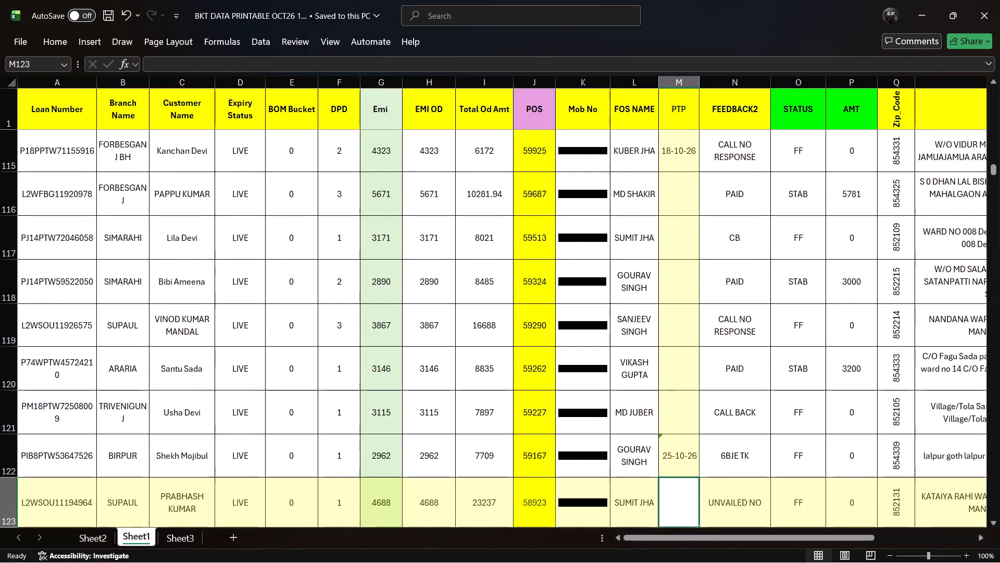
key(Up)
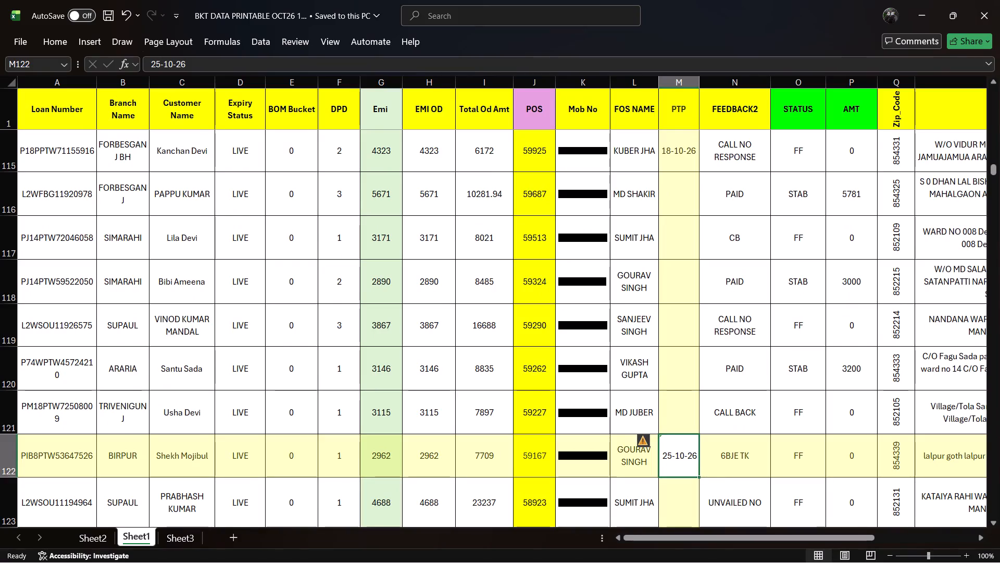
Examine the PTP entries of the loan records from row 123 down to row 135.
key(Down)
key(Down)
key(Down)
key(Down)
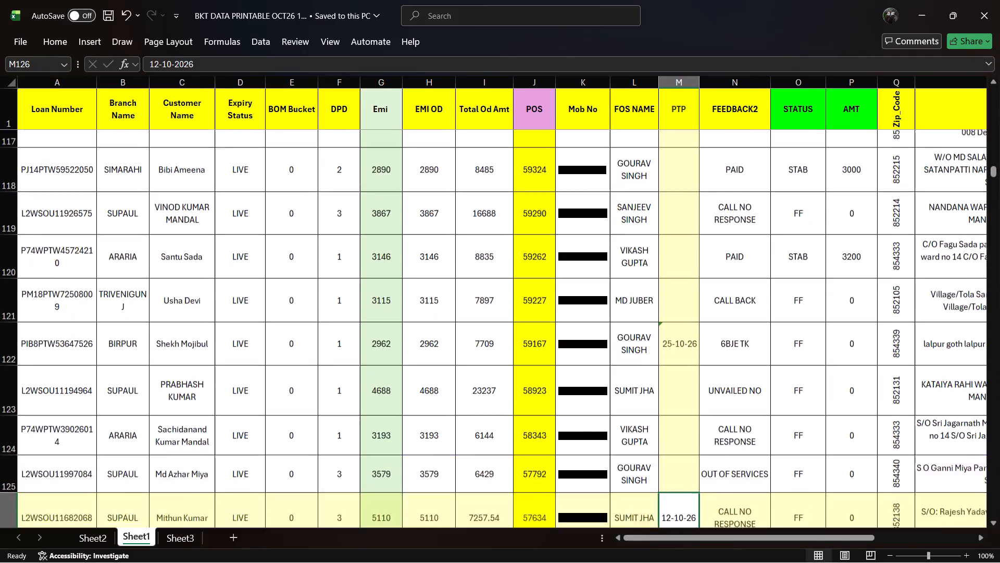
key(Down)
key(Down)
key(Down)
key(Down)
key(Down)
key(Down)
key(Down)
key(Down)
key(Down)
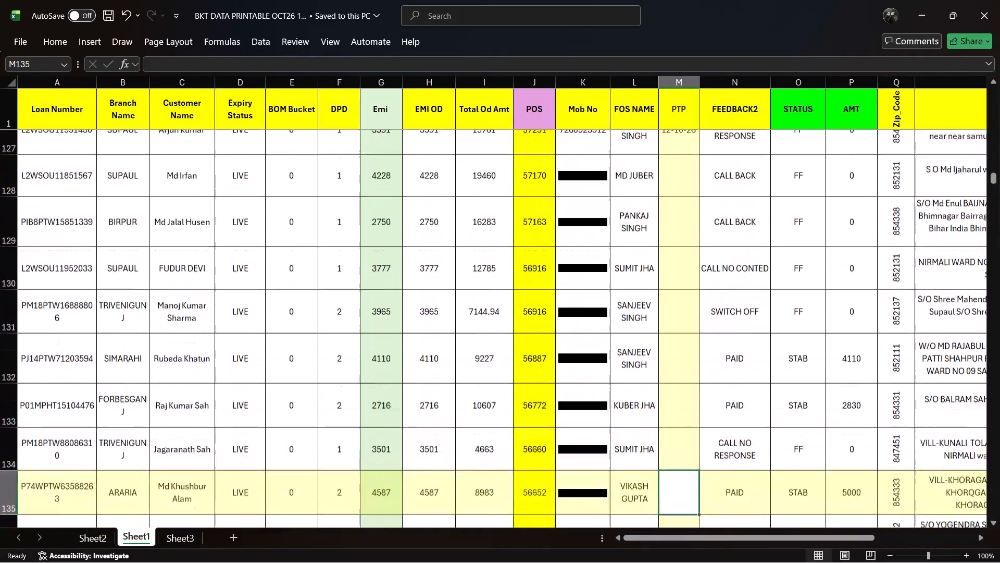
Examine the PTP dates and matching feedback of the loan records from row 136 down to row 145.
key(Down)
key(Down)
key(Down)
key(Down)
key(Down)
key(Down)
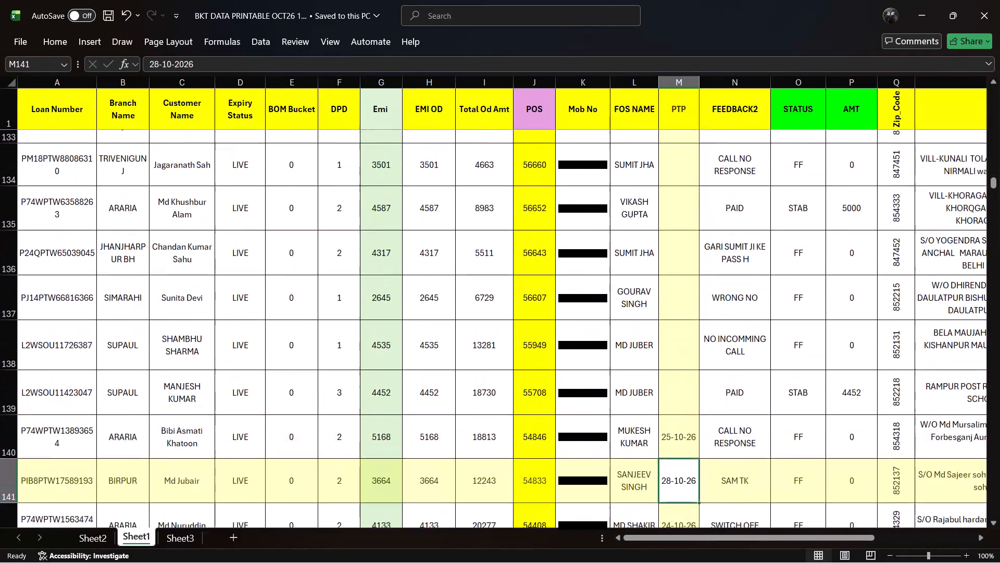
key(Down)
key(Down)
key(Down)
key(Down)
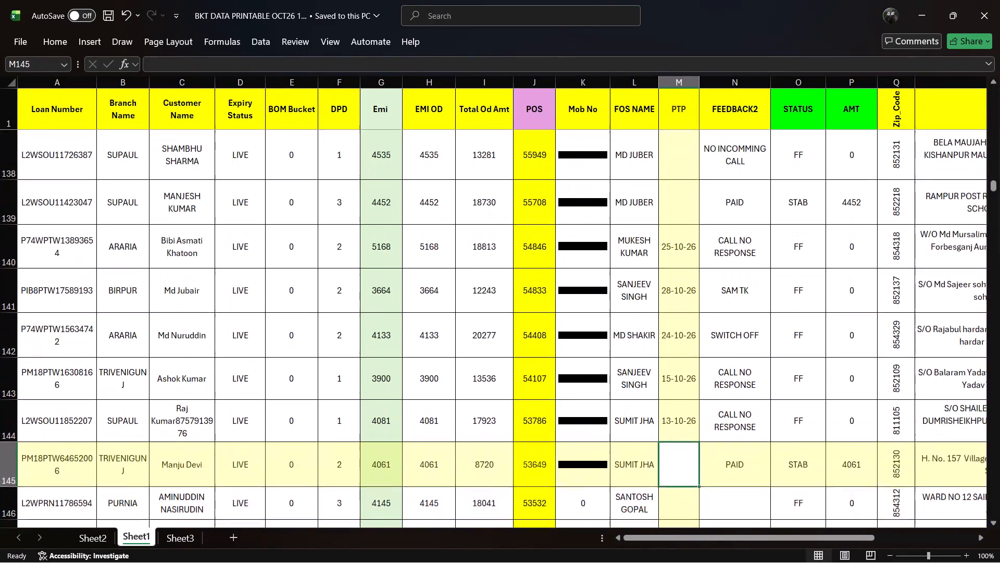
Examine the PTP column and feedback of the loan records from row 146 down to row 157.
key(Down)
key(Down)
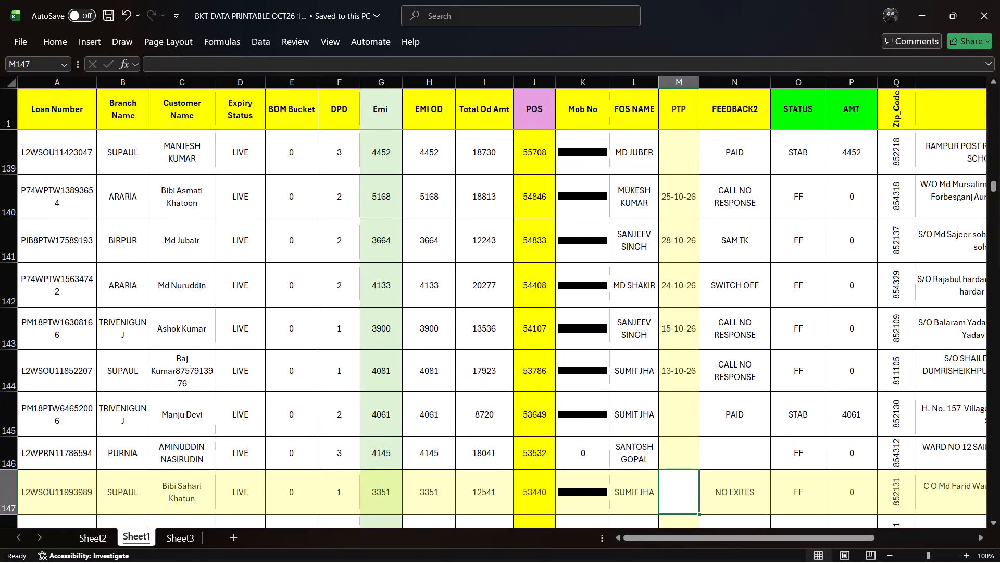
key(Down)
key(Down)
key(Down)
key(Down)
key(Down)
key(Down)
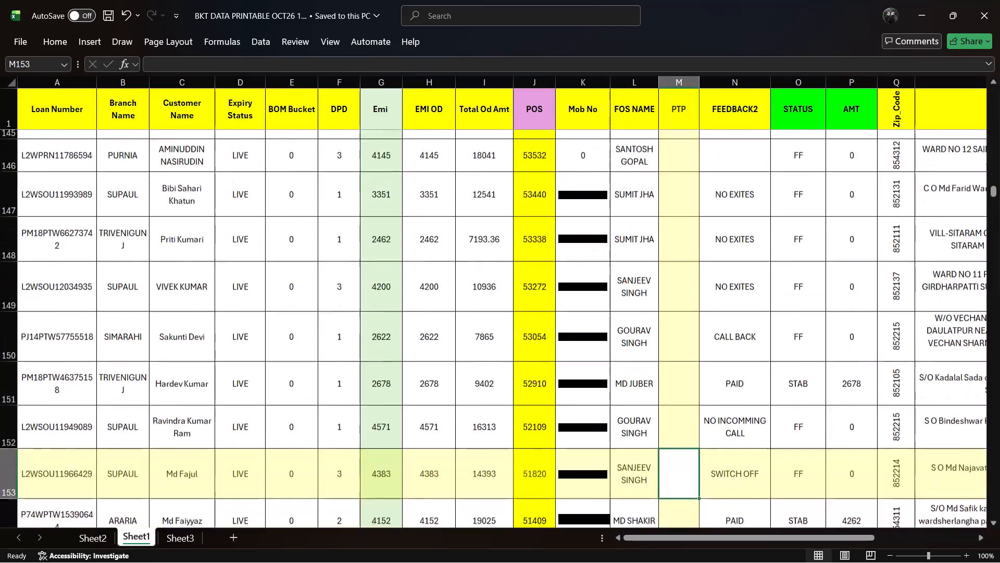
key(Down)
key(Down)
key(Down)
key(Down)
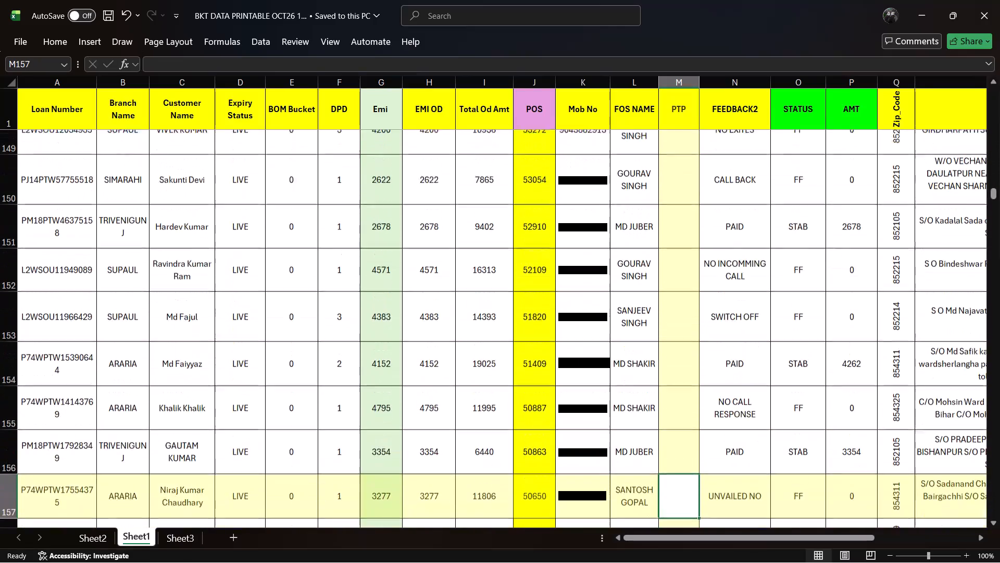
Examine the PTP dates and payment status of the loan records from row 158 down to row 166.
key(Down)
key(Down)
key(Down)
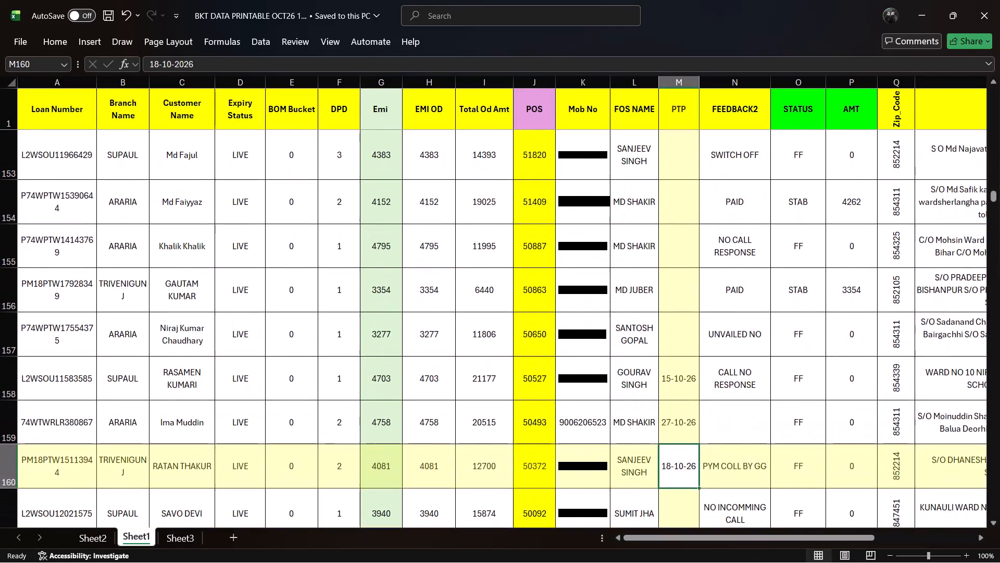
key(Down)
key(Down)
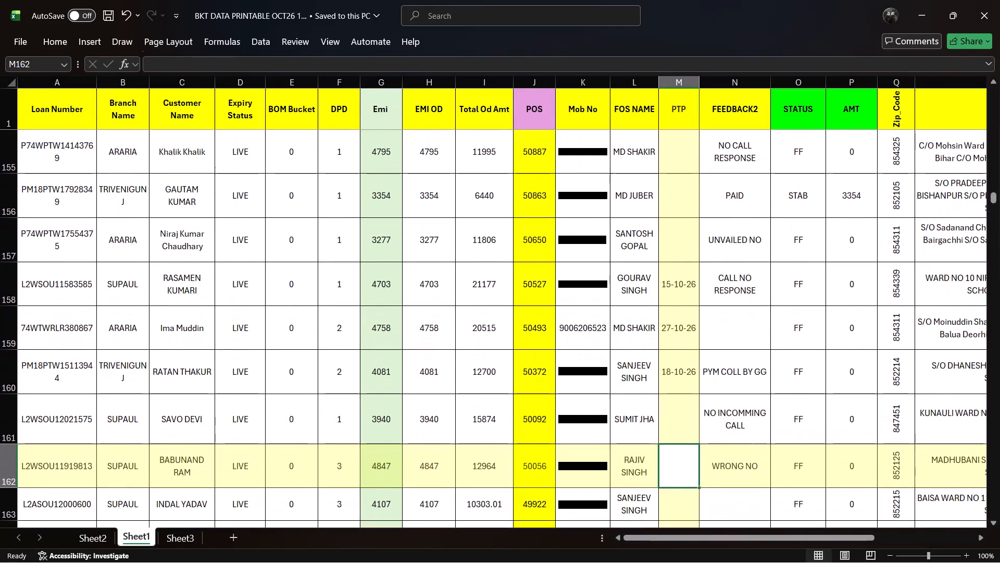
key(Down)
key(Down)
key(Down)
key(Down)
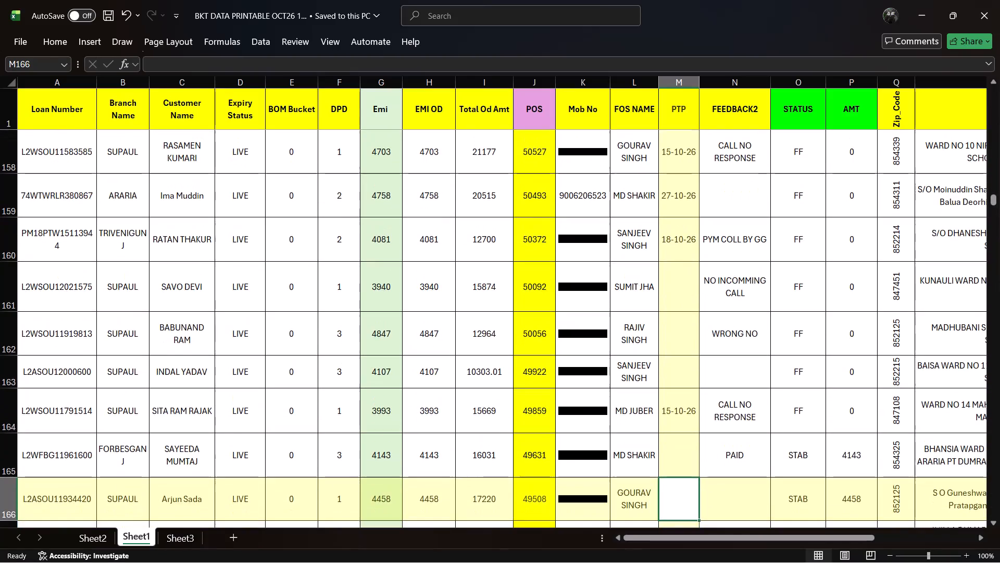
Examine the PTP dates, feedback and payment status of the loan records from row 167 down to row 169.
key(Down)
key(Down)
key(Down)
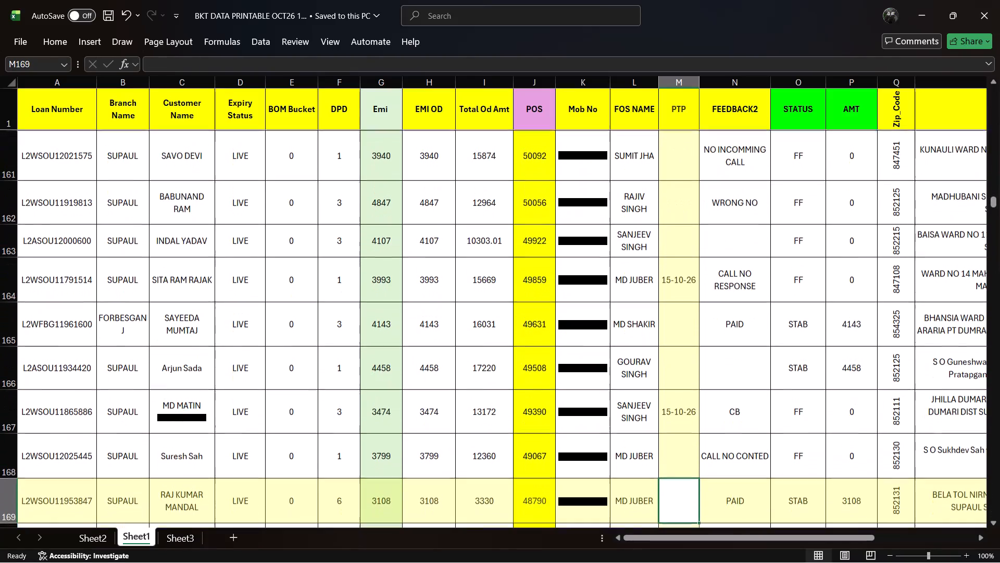
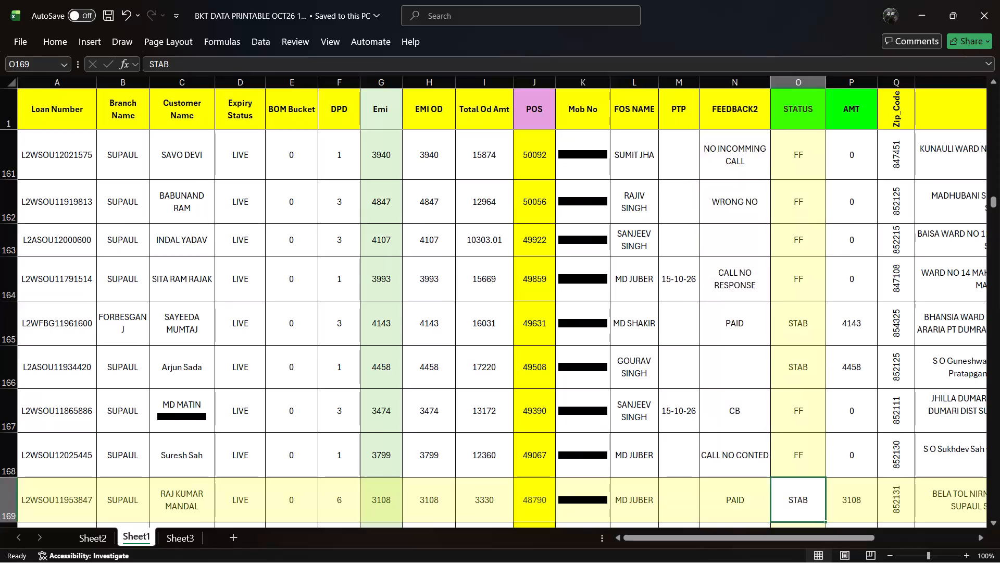
Check the paid amount in the AMT column for the loan record in row 169.
key(Right)
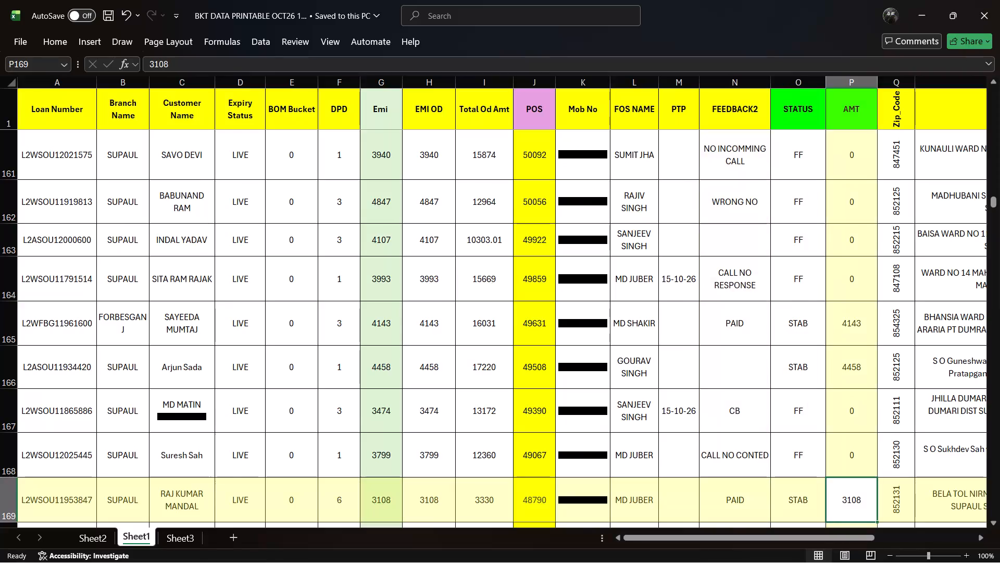
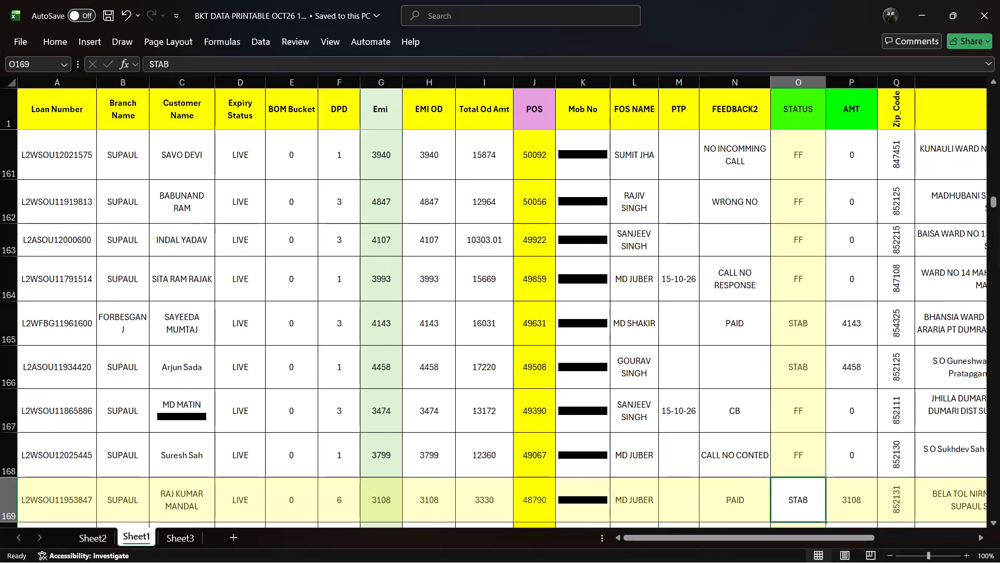
Examine the status of the loan records from row 170 down to row 175, including the feedback entries in rows 173 and 174.
key(Down)
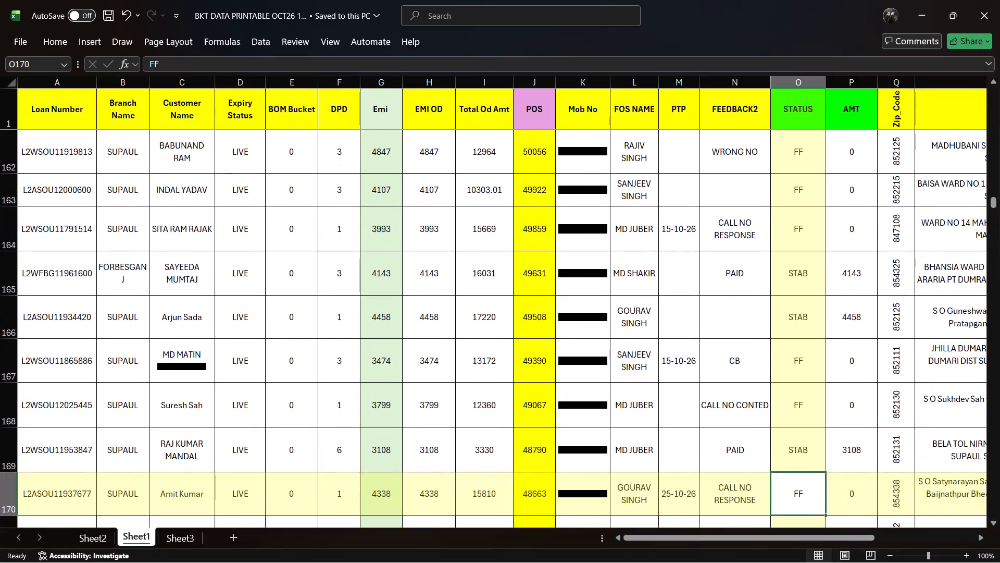
key(Down)
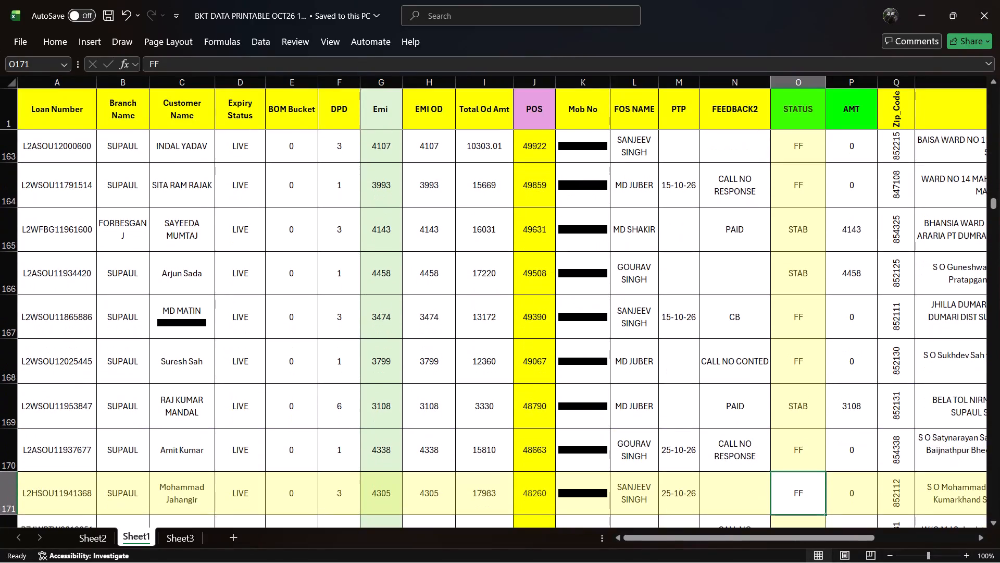
key(Down)
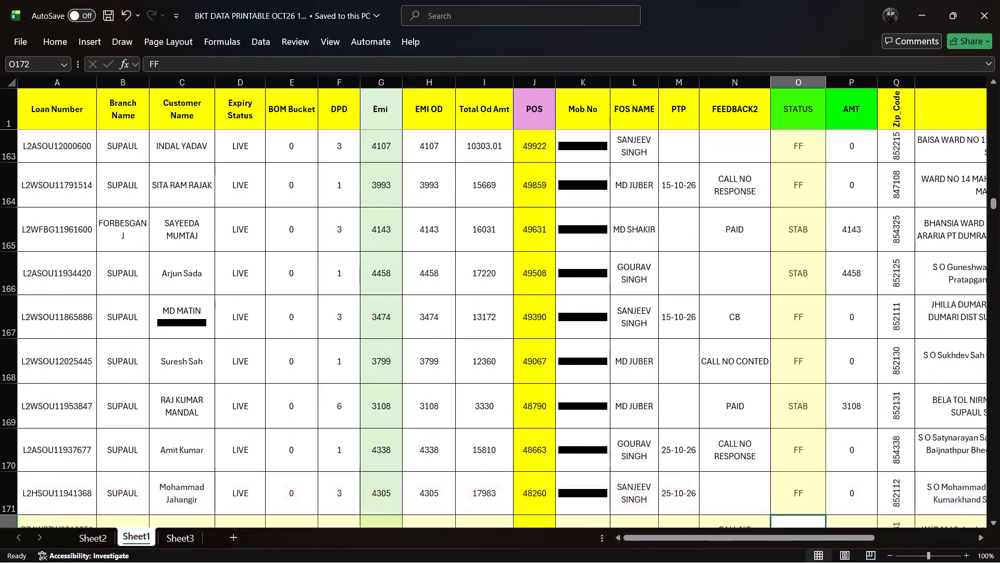
key(Down)
key(Down)
key(Down)
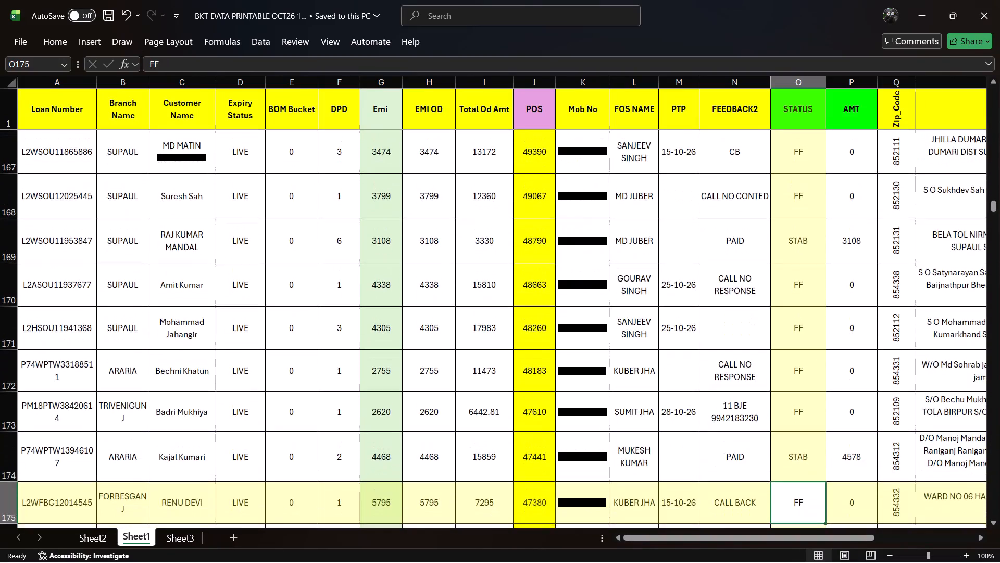
click(736, 411)
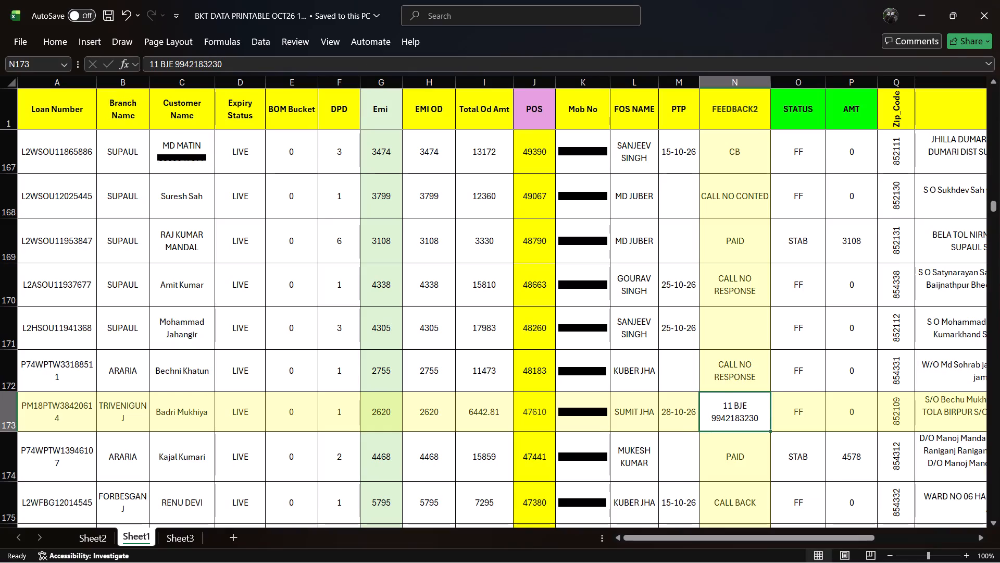
key(Down)
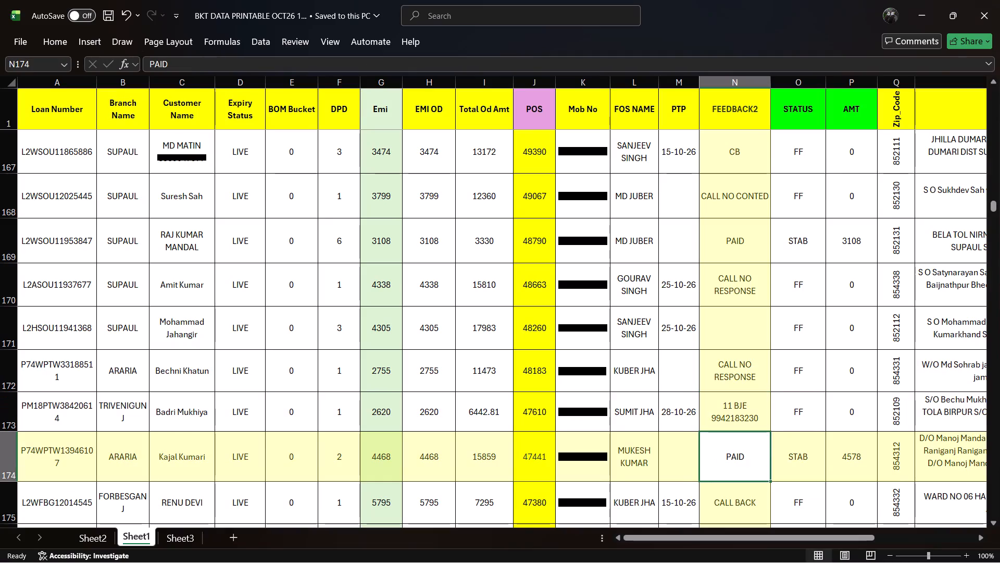
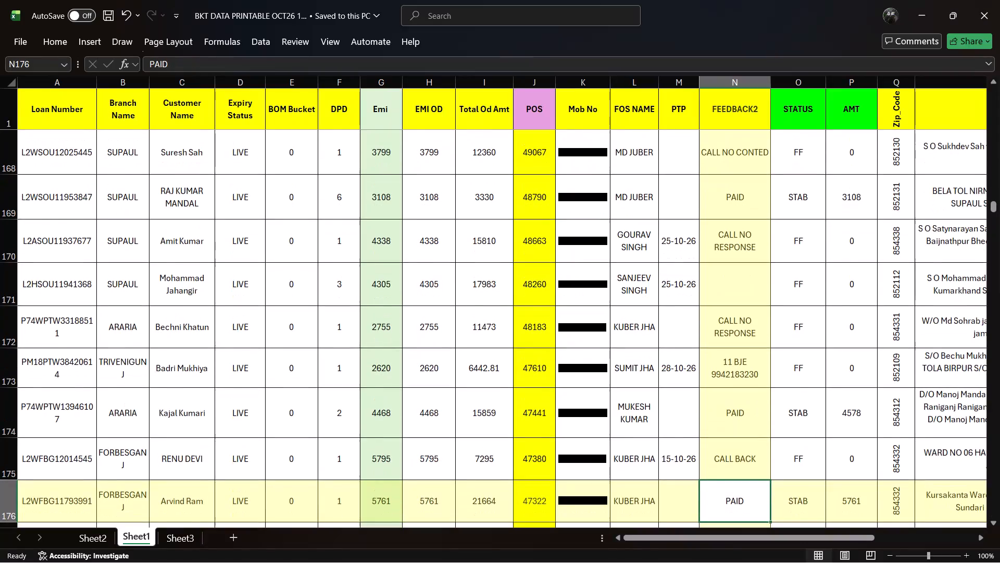
Examine the feedback and status of the loan records from row 177 down to row 182, rechecking the forwarded-call entry in row 179.
key(Down)
key(Down)
key(Down)
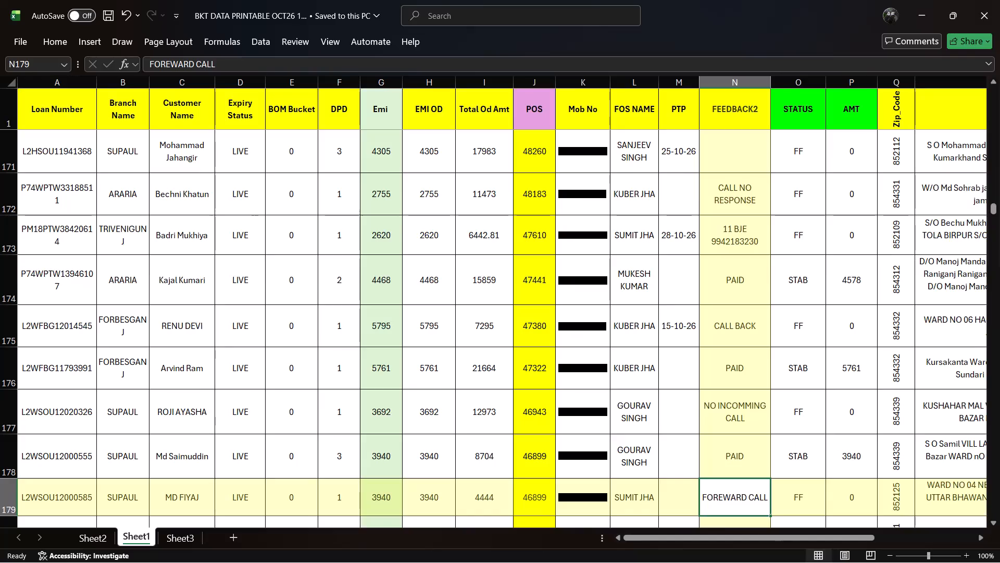
key(Down)
key(Up)
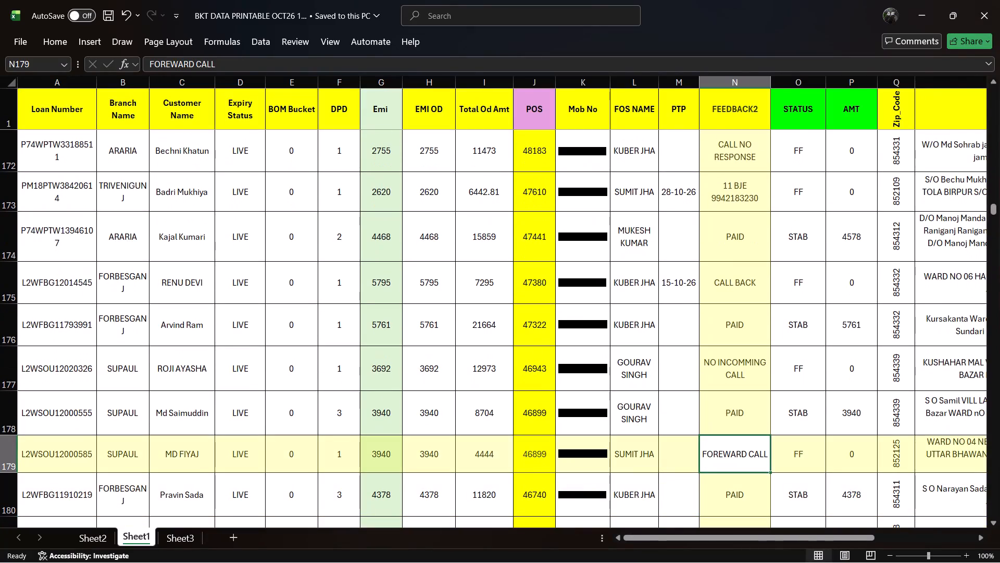
click(736, 411)
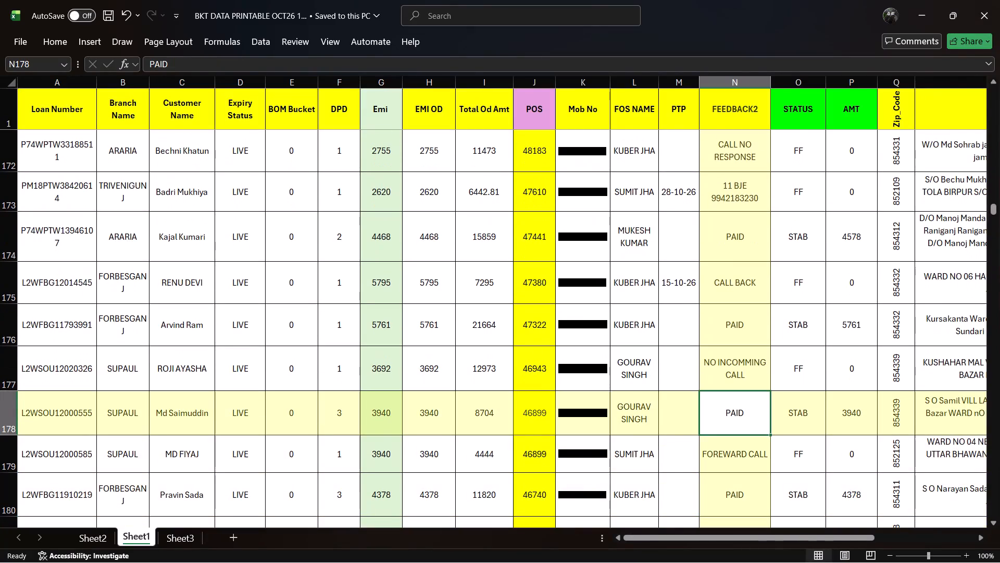
click(734, 488)
key(Down)
key(Down)
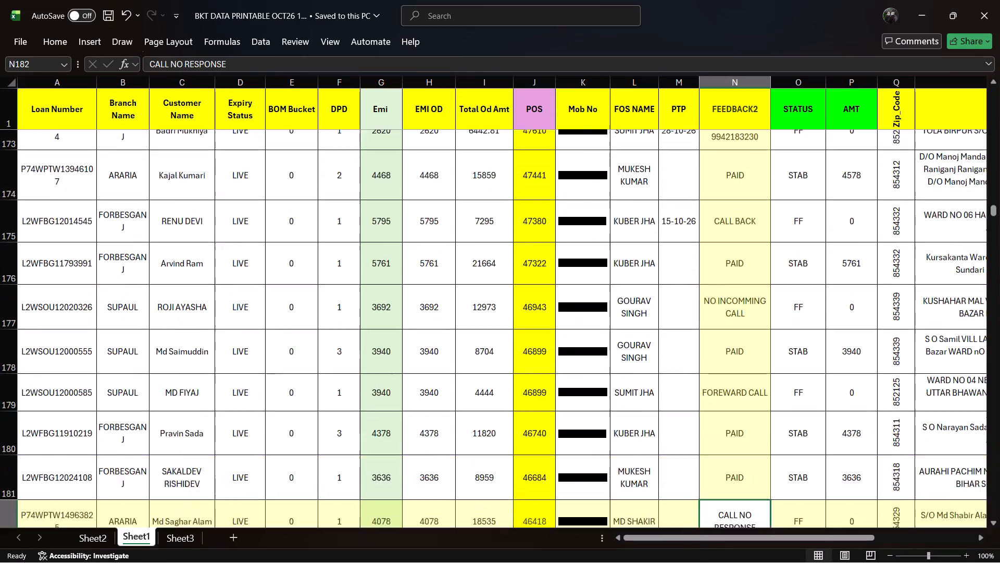
key(Up)
key(Up)
key(Up)
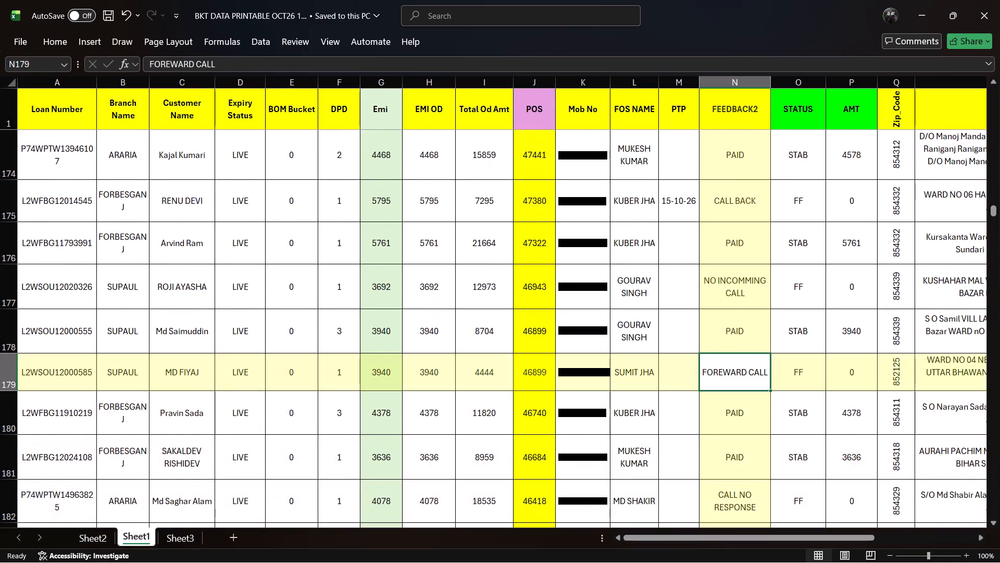
Examine the feedback and status of the loan records from row 180 down to row 188, returning to the call-back entry in row 185.
key(Down)
key(Down)
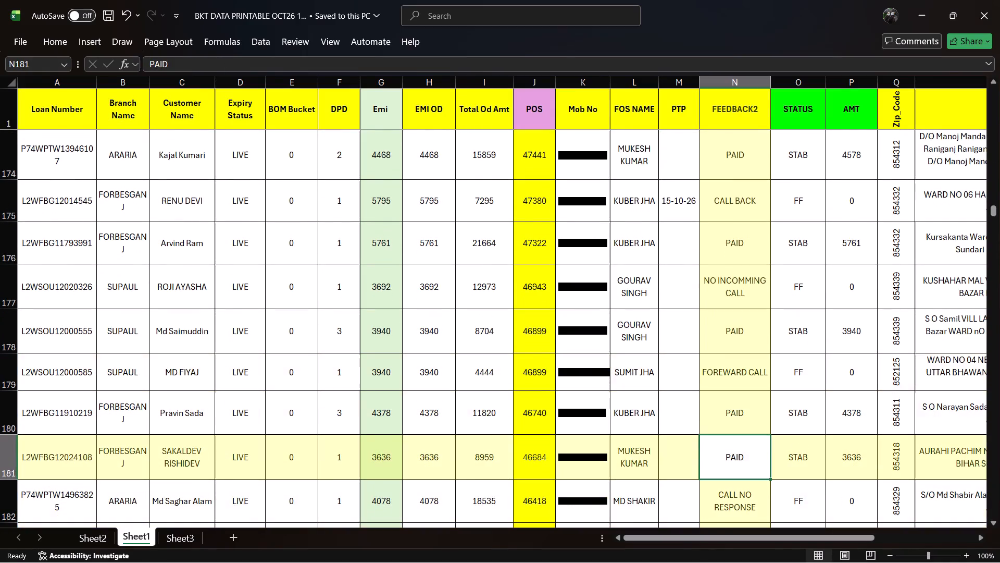
key(Down)
key(Down)
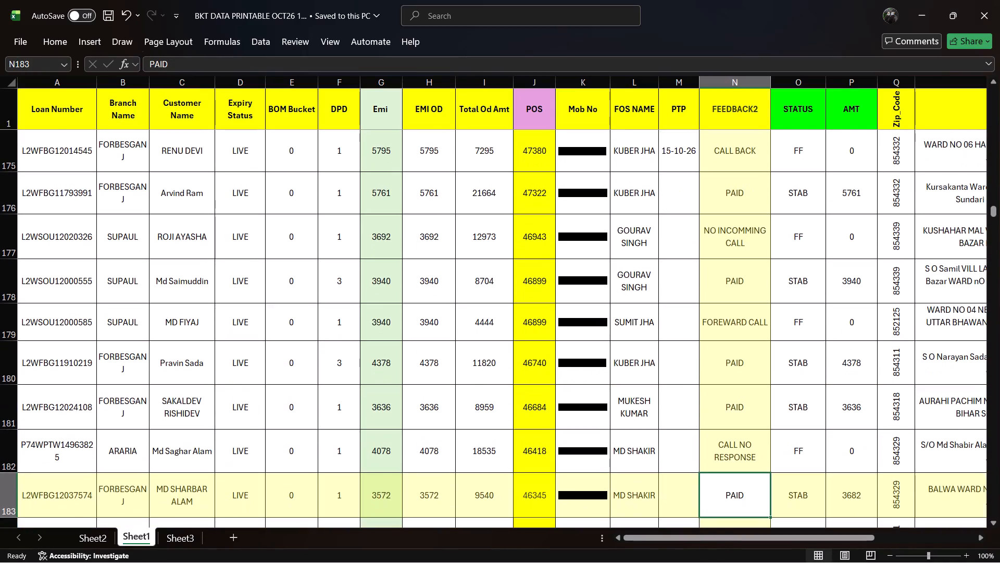
key(Down)
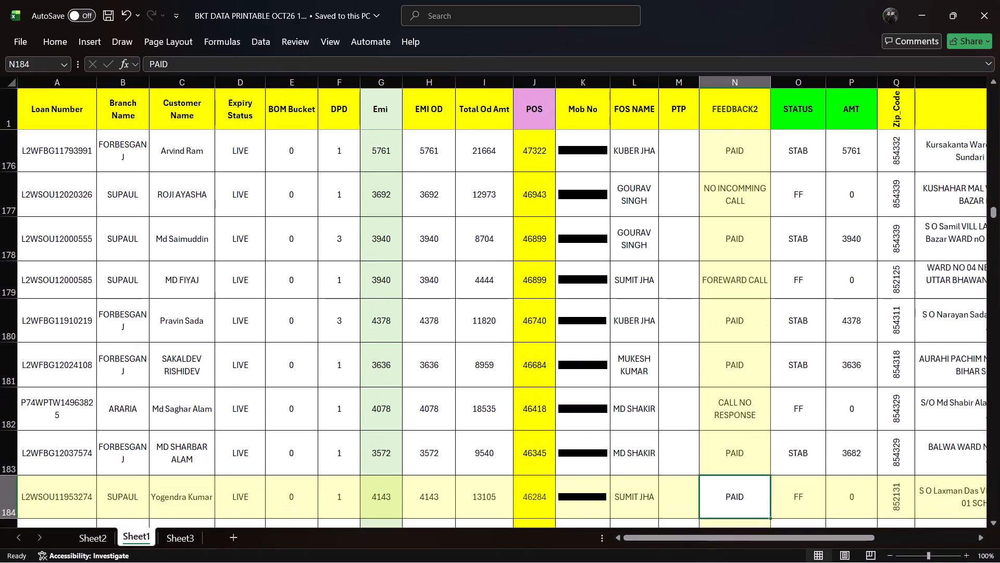
key(Down)
key(Down)
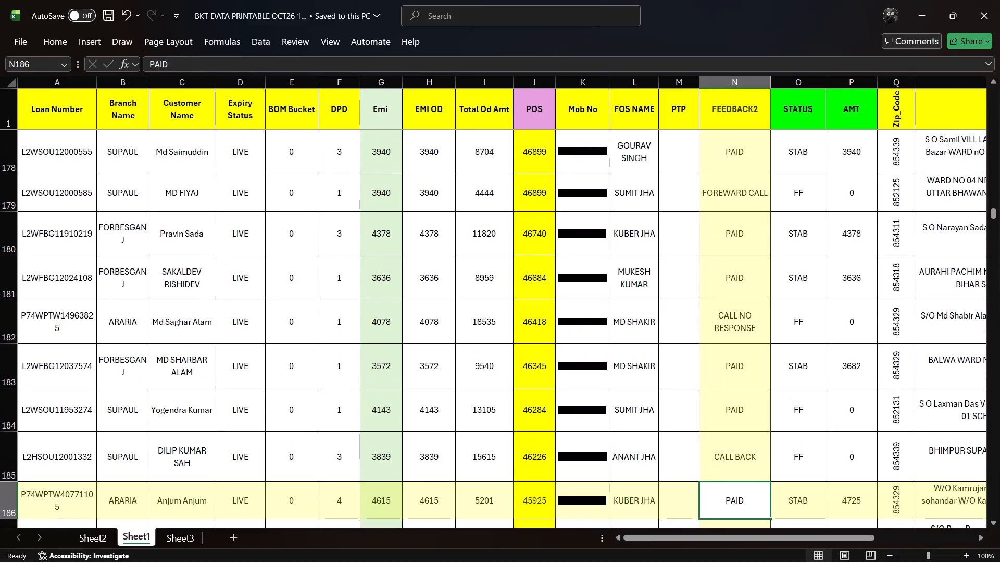
key(Down)
key(Down)
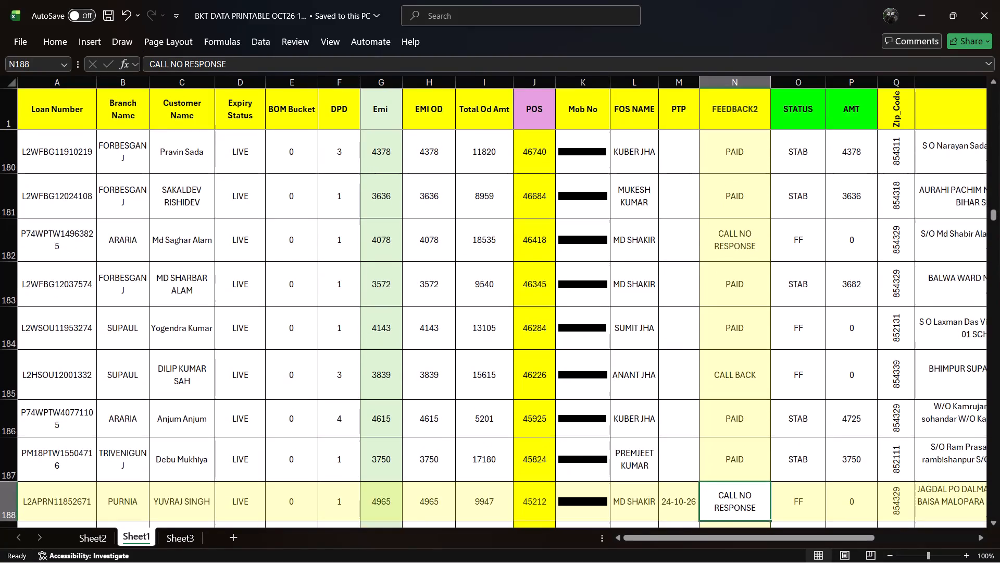
key(Up)
key(Up)
key(Up)
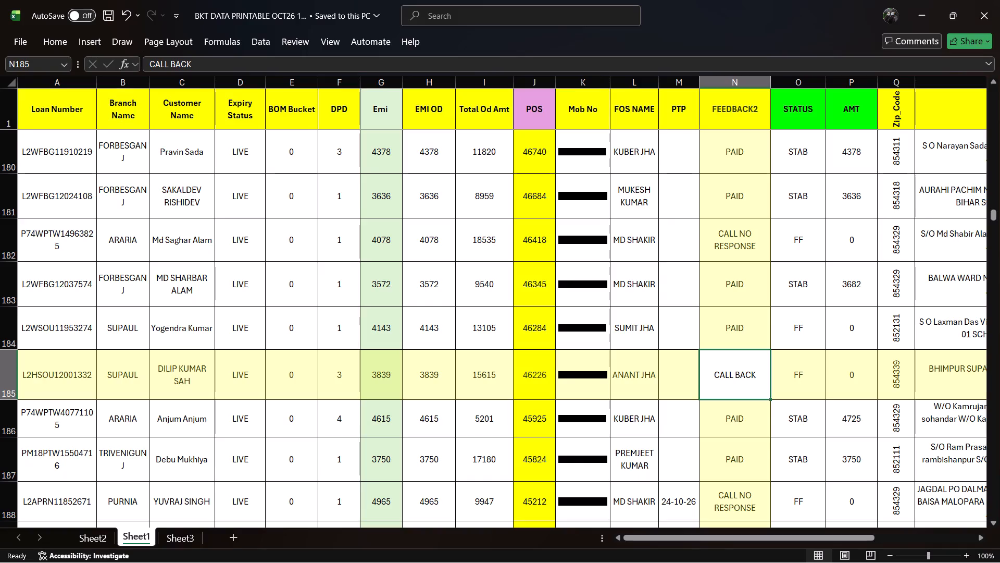
Examine the feedback and status of the loan records from row 186 down to row 193, rechecking row 190.
key(Down)
key(Down)
key(Down)
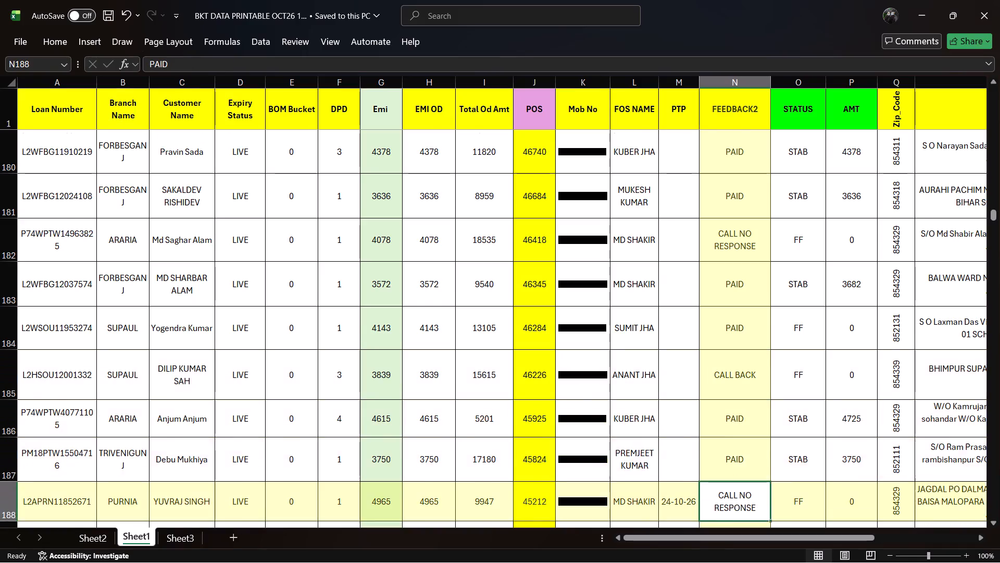
key(Down)
key(Down)
key(Down)
key(Down)
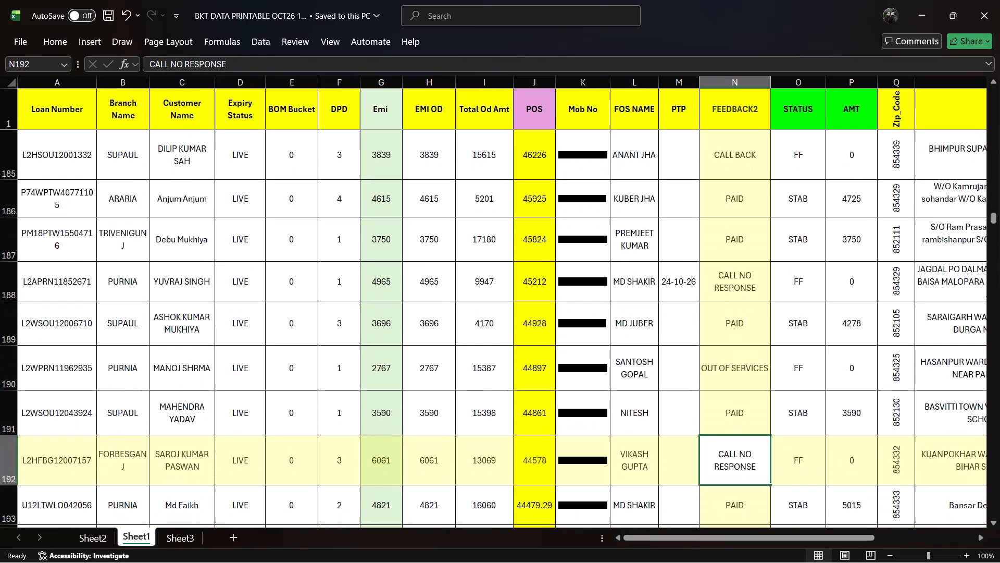
key(Up)
key(Up)
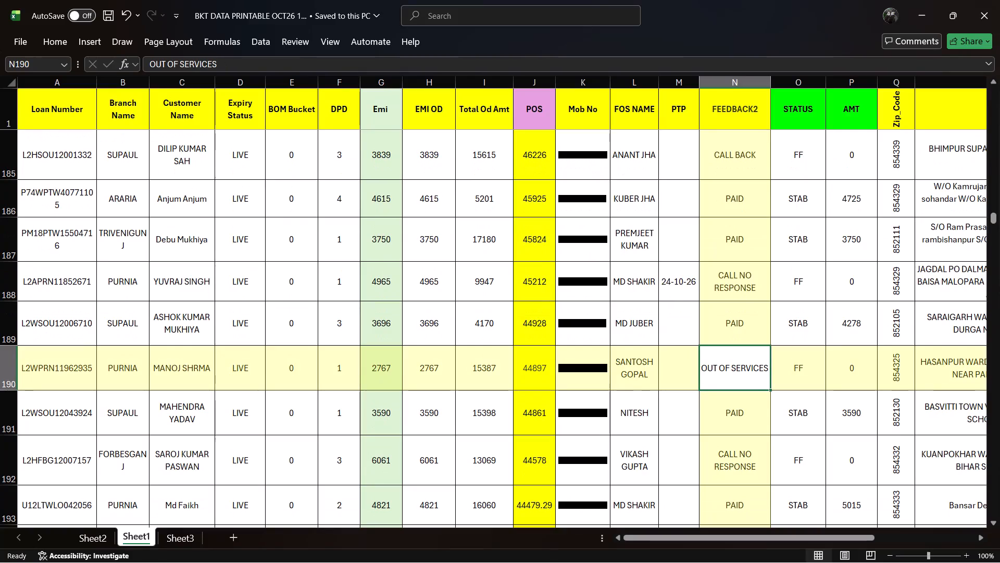
key(Down)
key(Down)
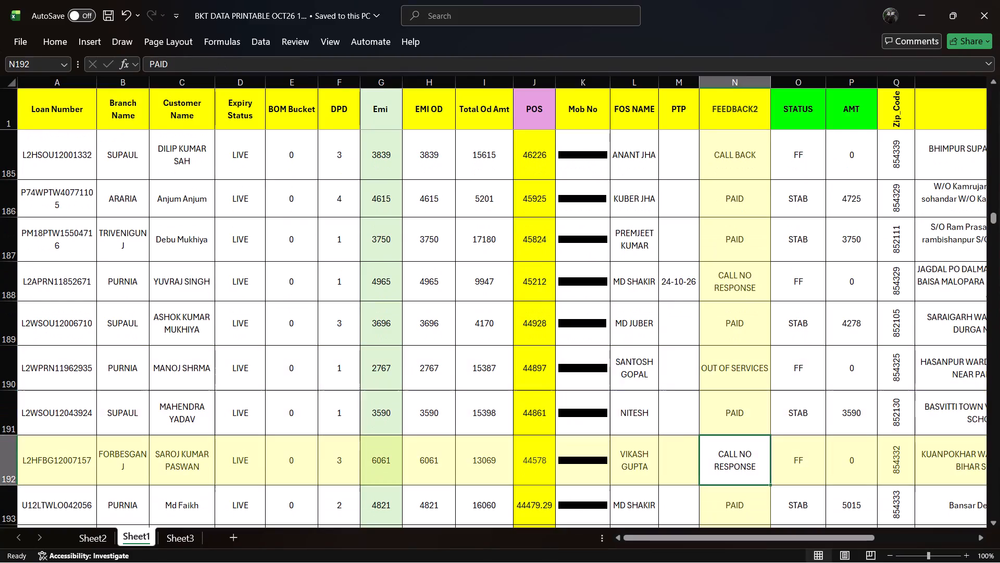
key(Down)
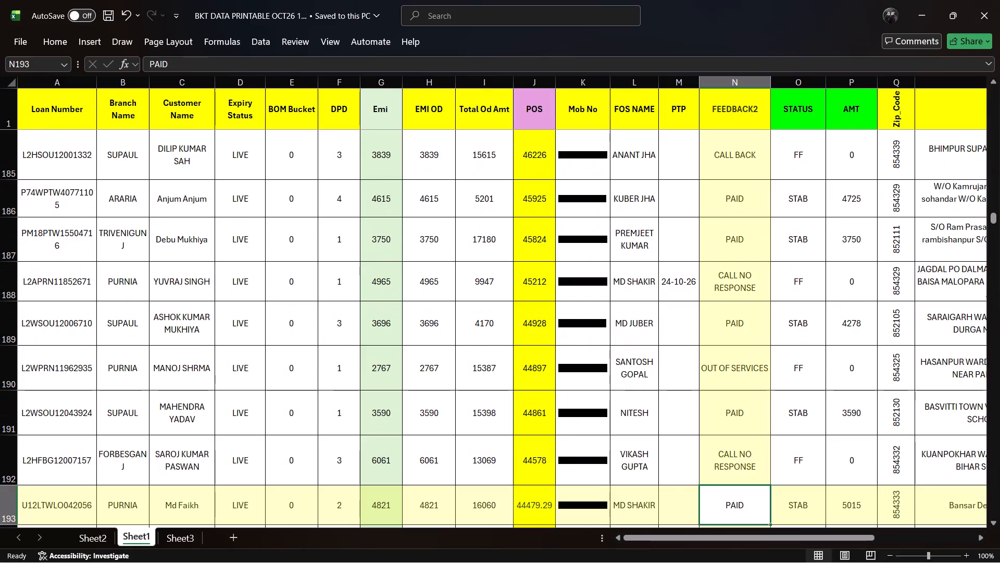
Examine the feedback, PTP date and status of the loan records in rows 194 to 197.
key(Down)
key(Down)
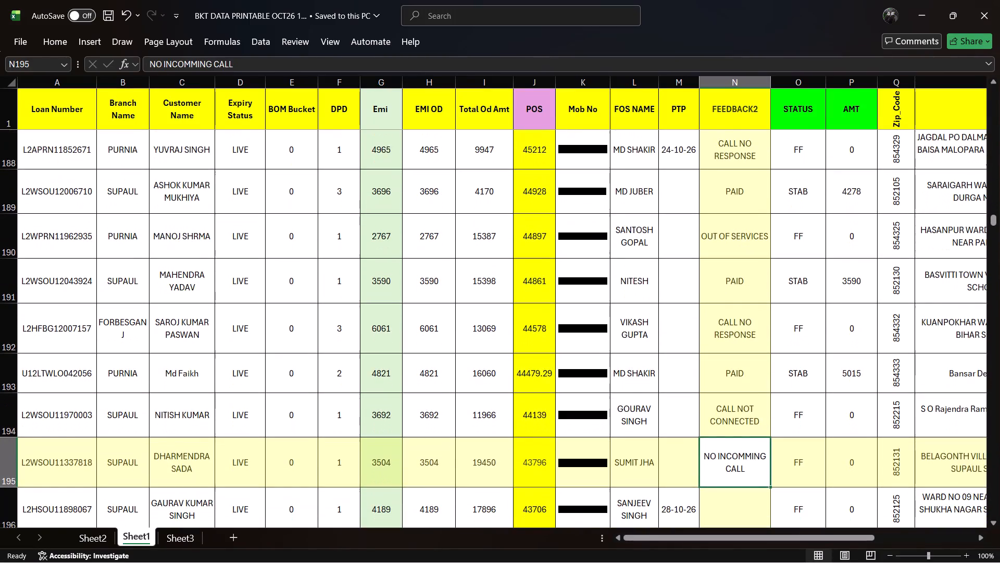
key(Up)
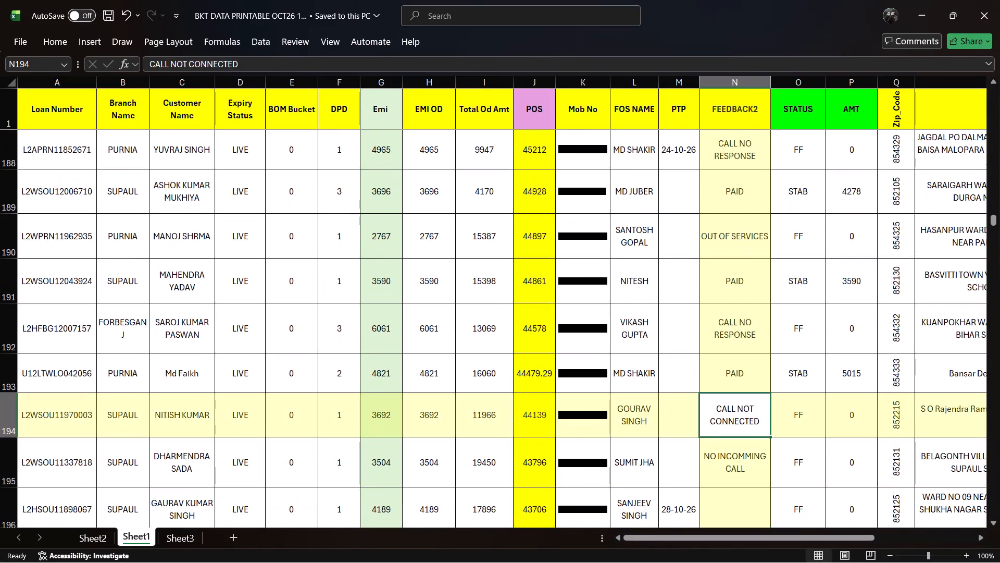
key(Down)
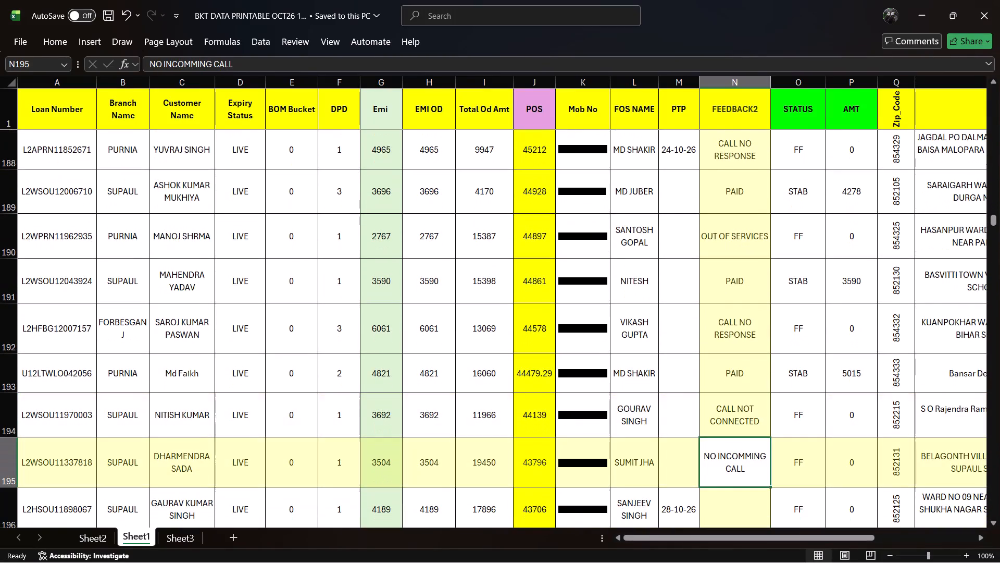
key(Down)
key(Down)
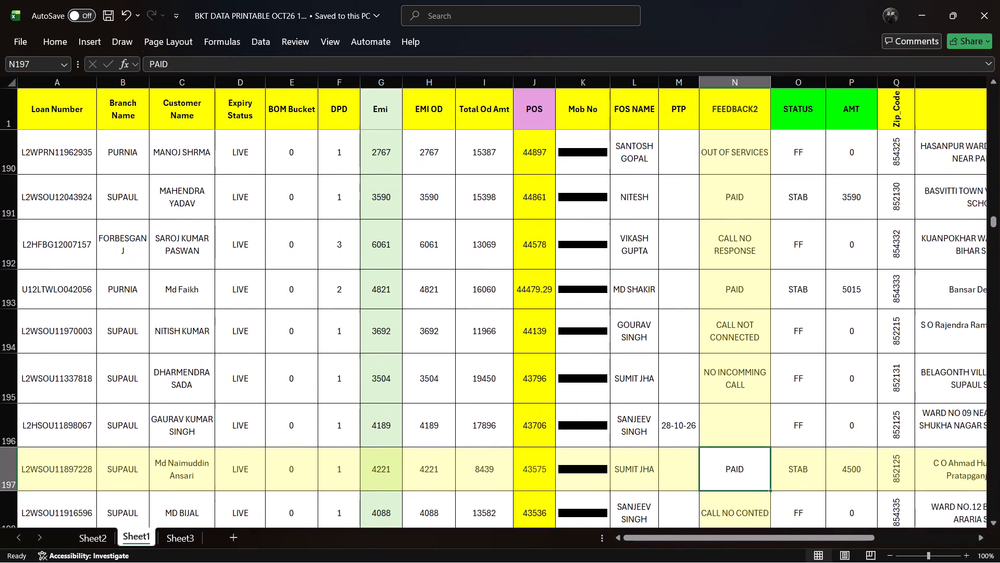
Look up the mobile number of the loan record in row 196, which has no feedback entry.
key(Up)
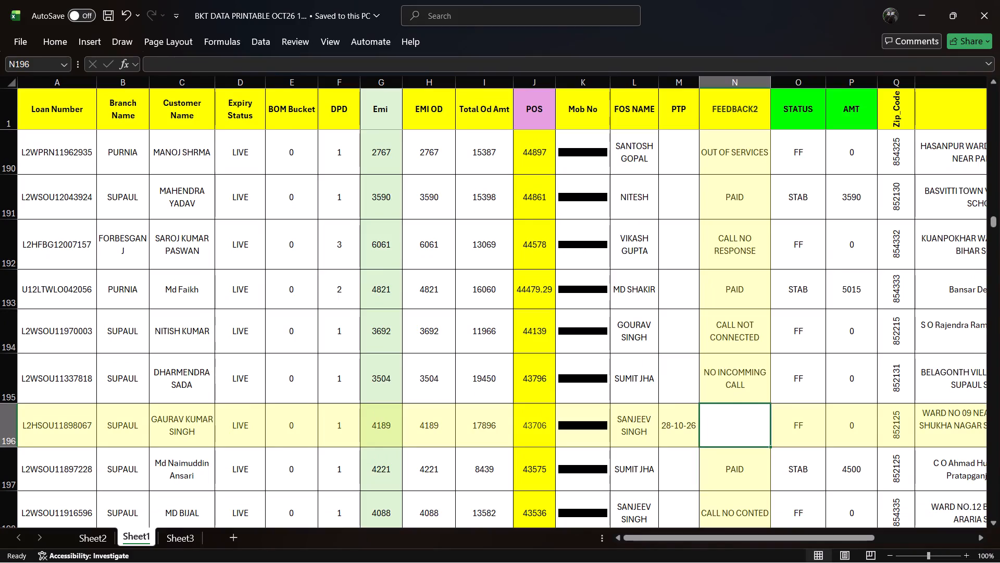
click(579, 431)
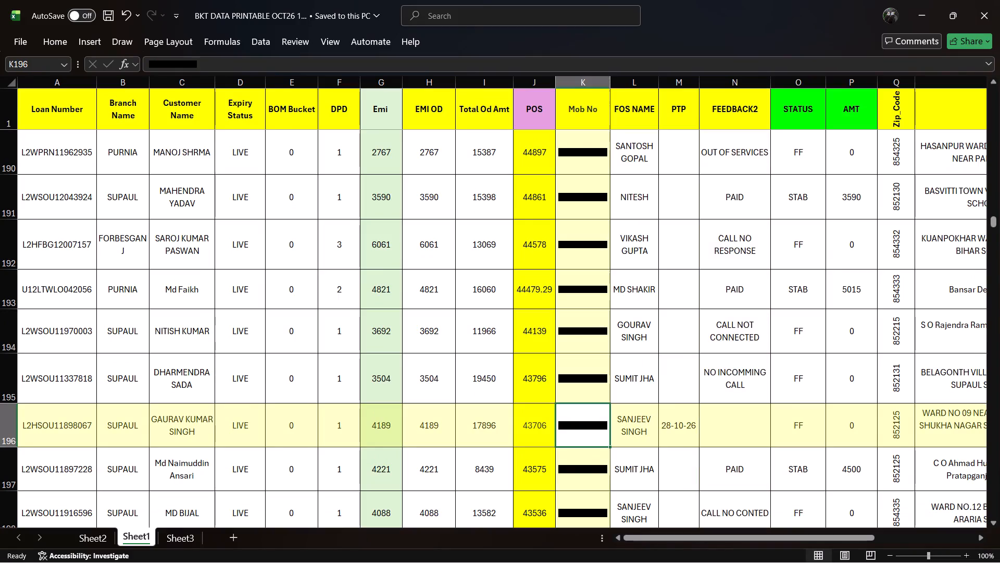
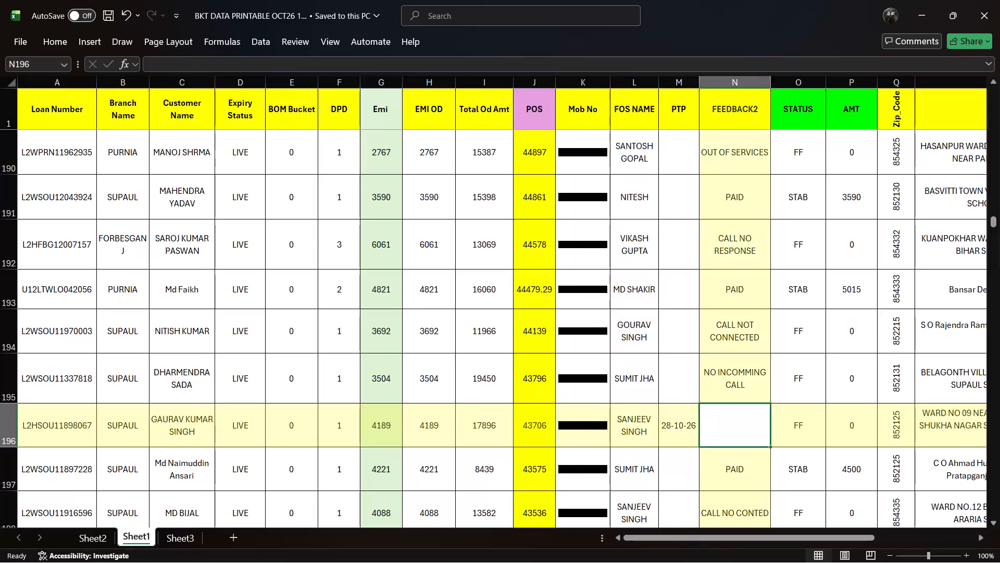
Look up the residence address of the loan record in row 196, moving past its status and amount.
key(Right)
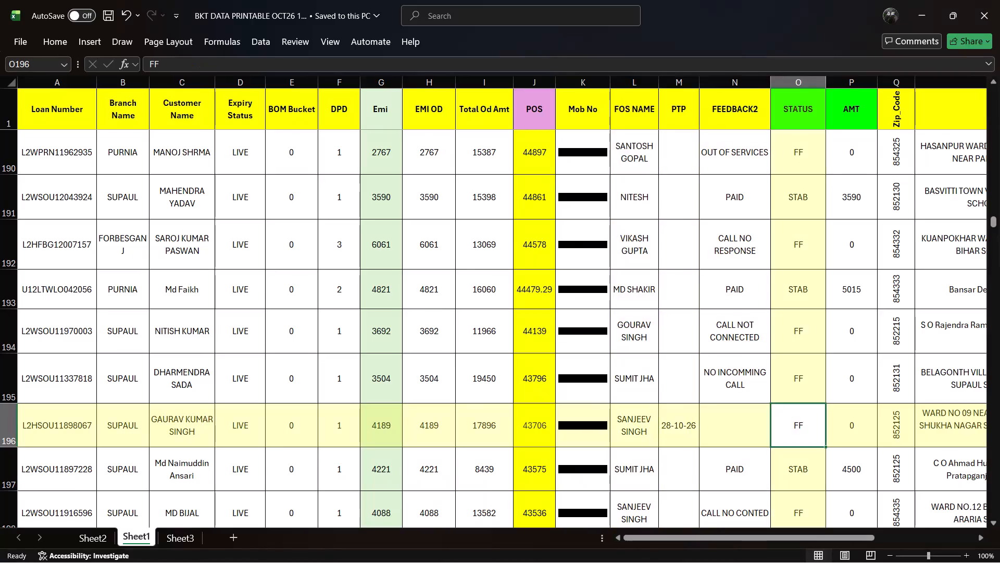
key(Right)
key(Right)
key(Right)
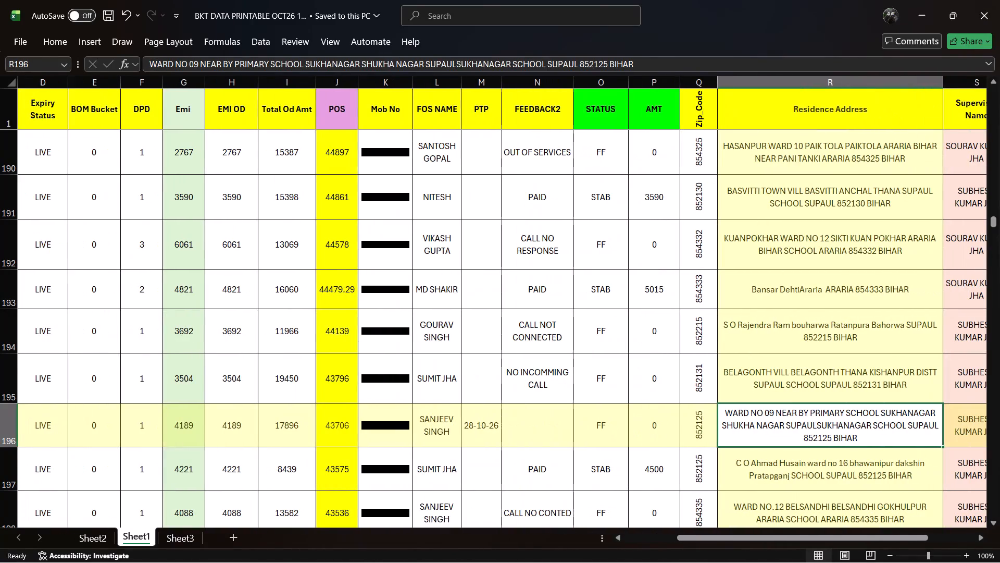
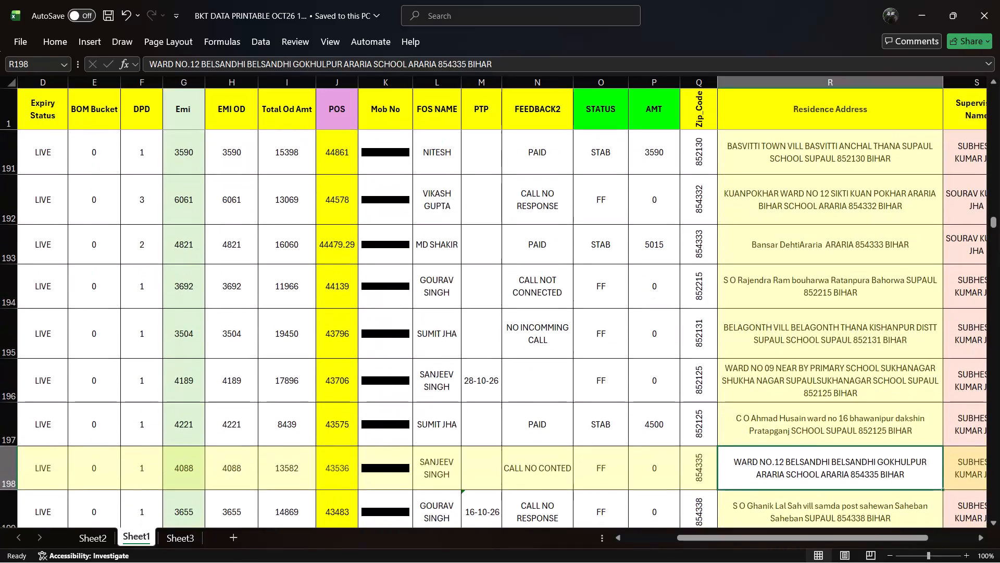
Go back across the row 198 record from its residence address to its loan number, reading its contact and loan details.
key(Left)
key(Left)
key(Left)
key(Left)
key(Left)
key(Left)
key(Left)
key(Left)
key(Left)
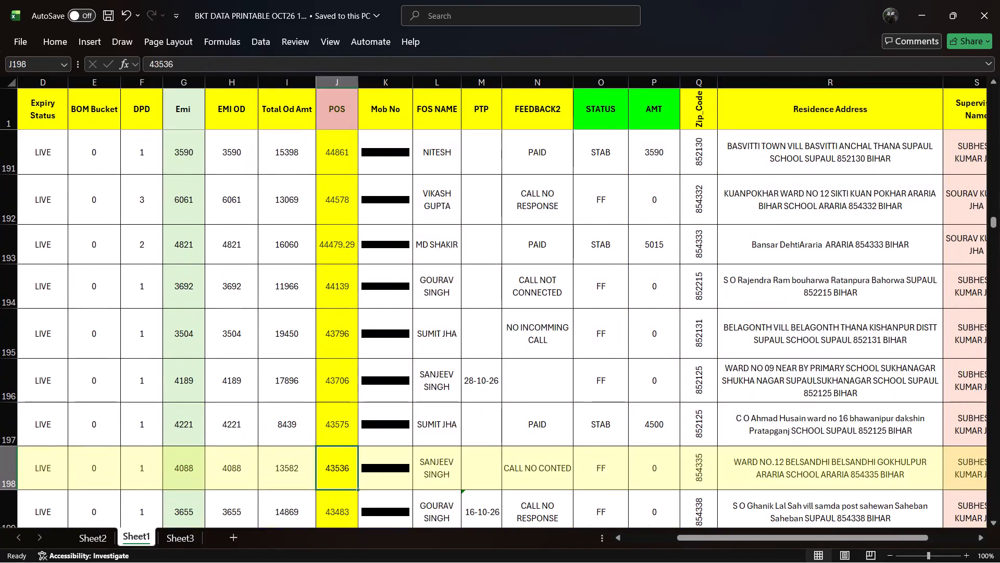
key(Left)
key(Left)
key(Left)
key(Left)
key(Left)
key(Left)
key(Left)
key(Left)
key(Left)
key(Left)
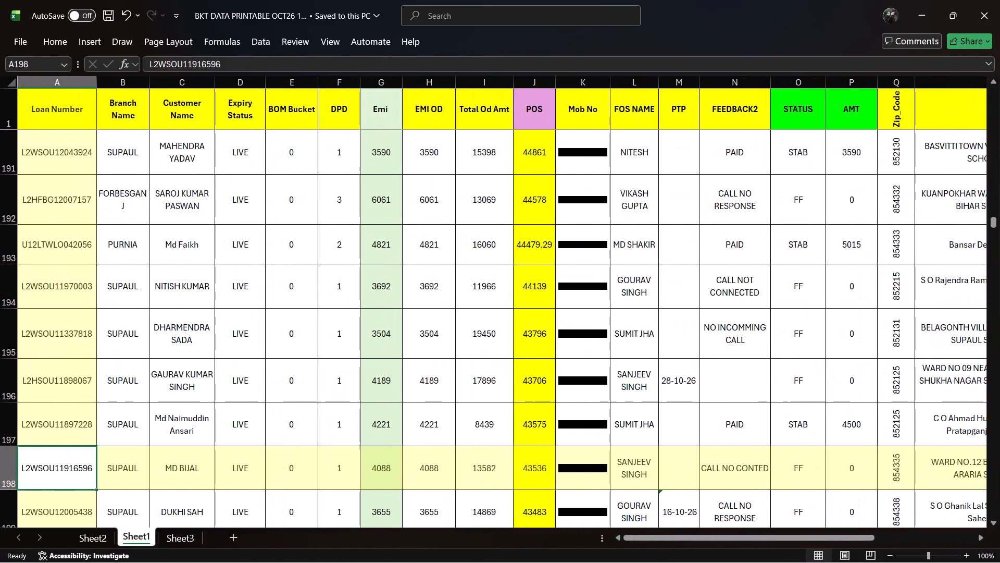
key(Left)
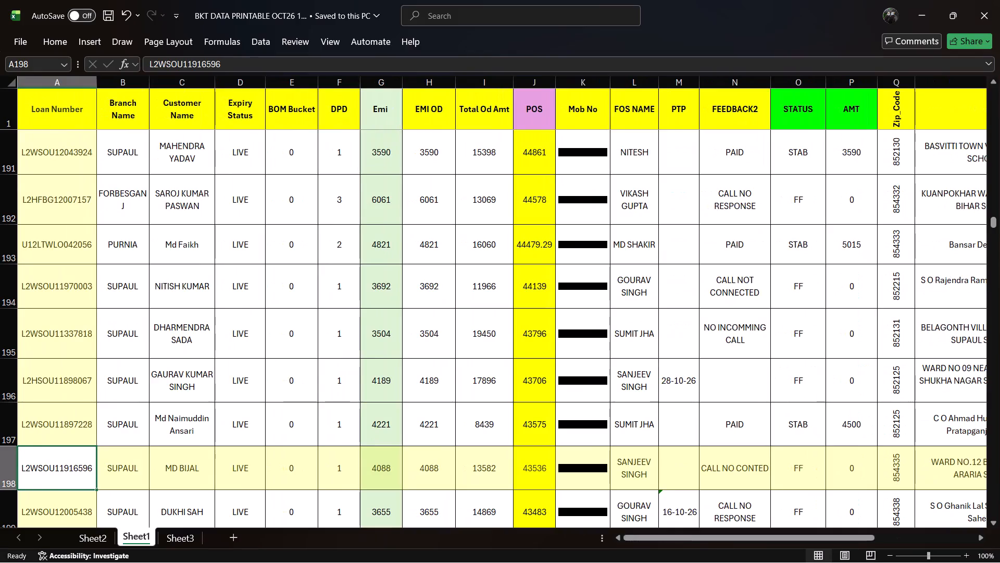
Examine the loan record in row 199 from its loan number across to its mobile number.
key(Down)
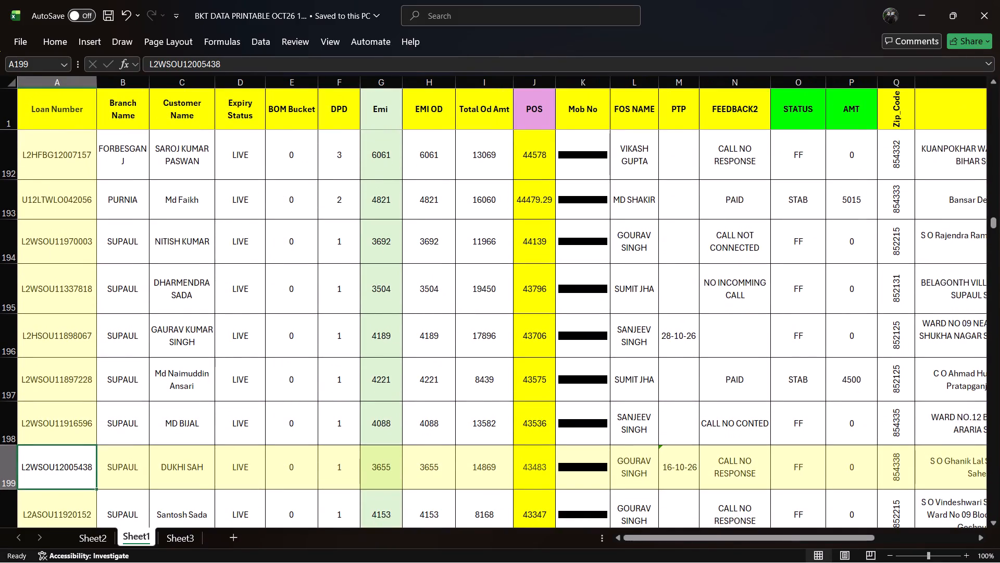
key(Right)
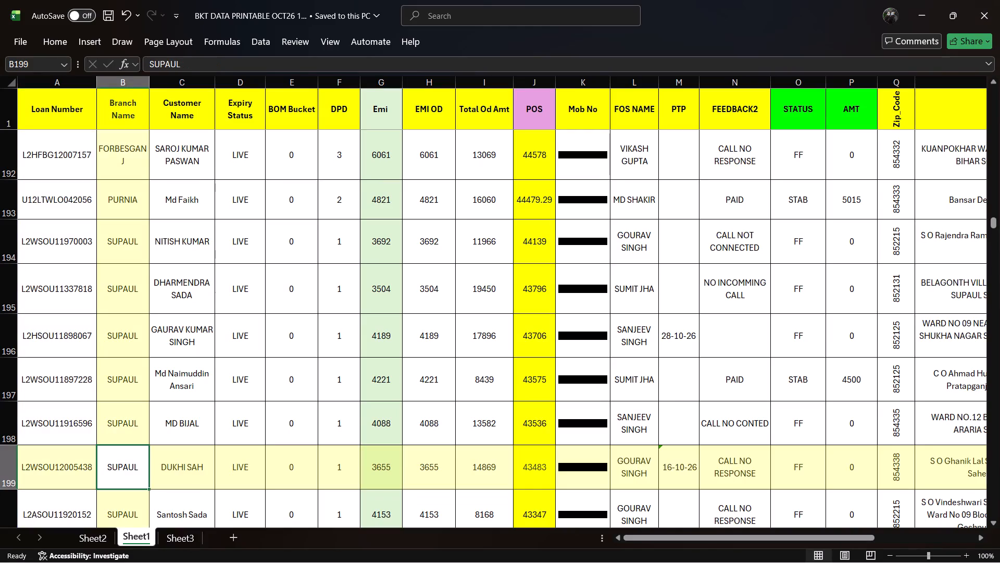
key(Right)
key(Right)
key(Right)
key(Right)
key(Right)
key(Right)
key(Right)
key(Right)
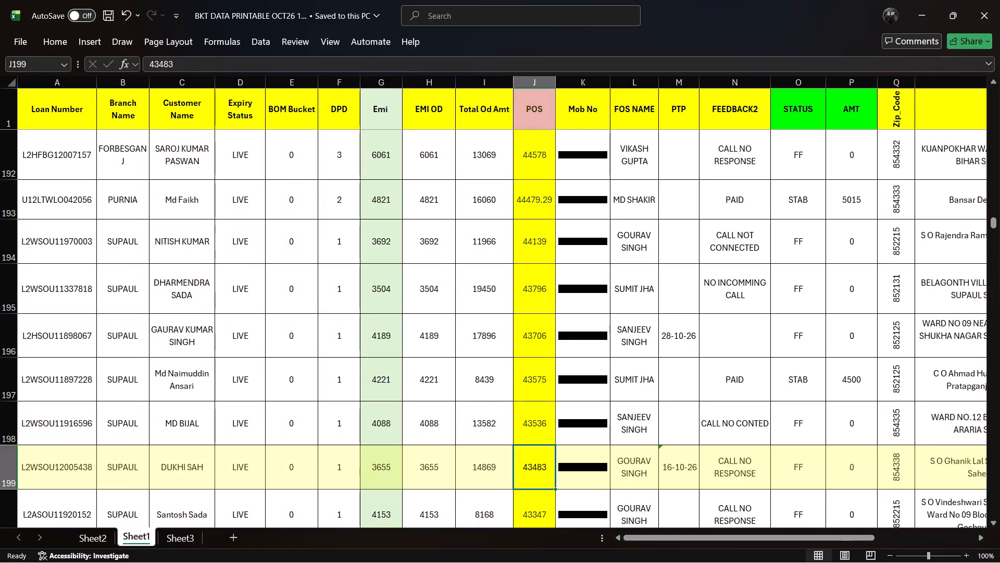
key(Right)
Look through the records in rows 200 to 214 for pending accounts and check the PTP date in row 213.
key(Down)
key(Down)
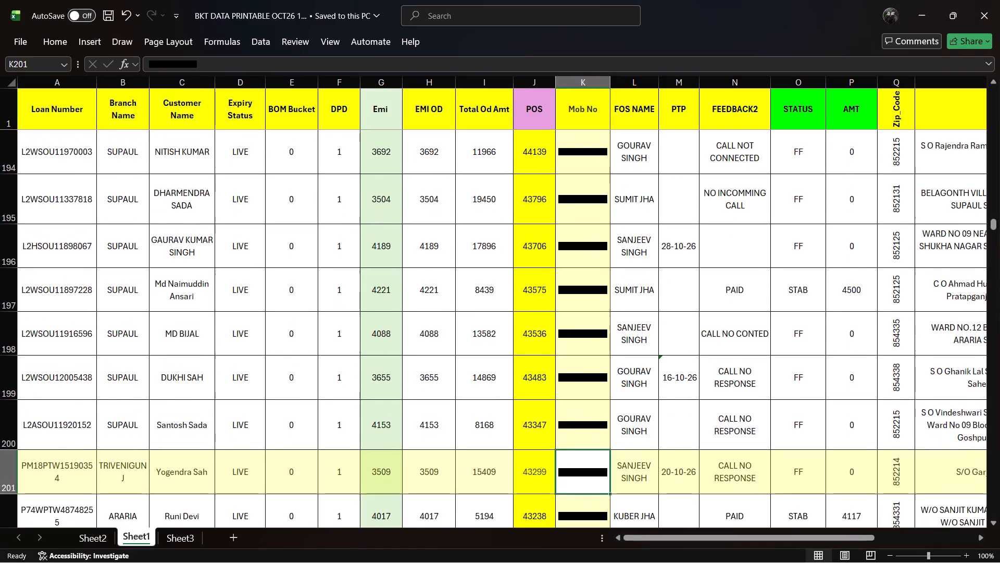
key(Down)
key(Down)
key(Down)
key(Down)
key(Down)
key(Down)
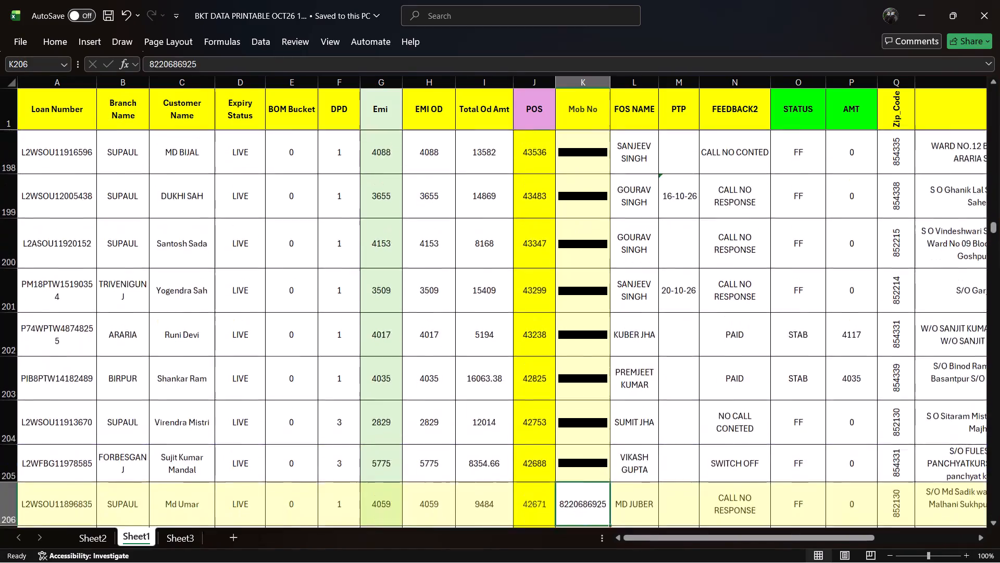
key(Down)
key(Down)
key(Down)
key(Down)
key(Down)
key(Down)
key(Down)
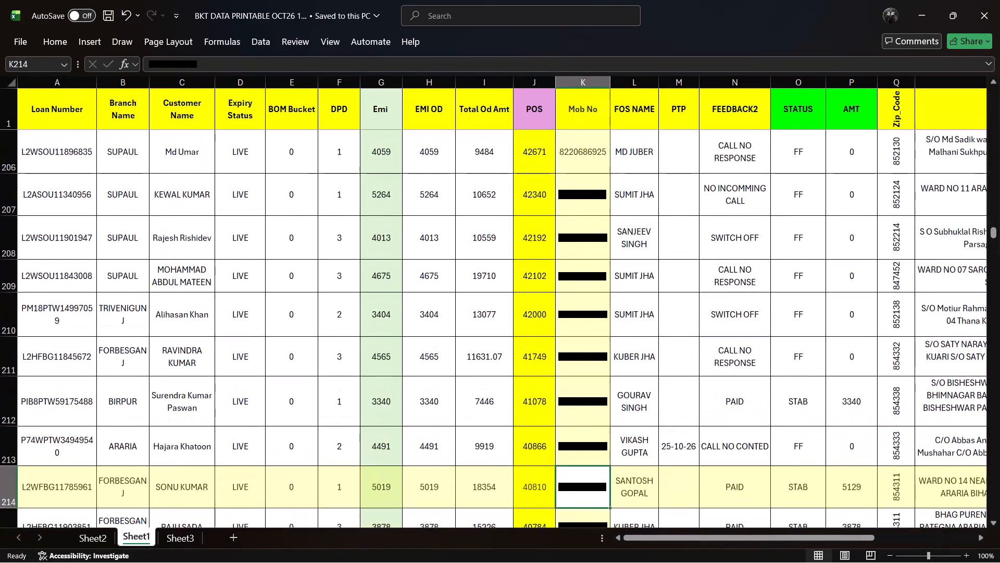
click(705, 447)
click(690, 447)
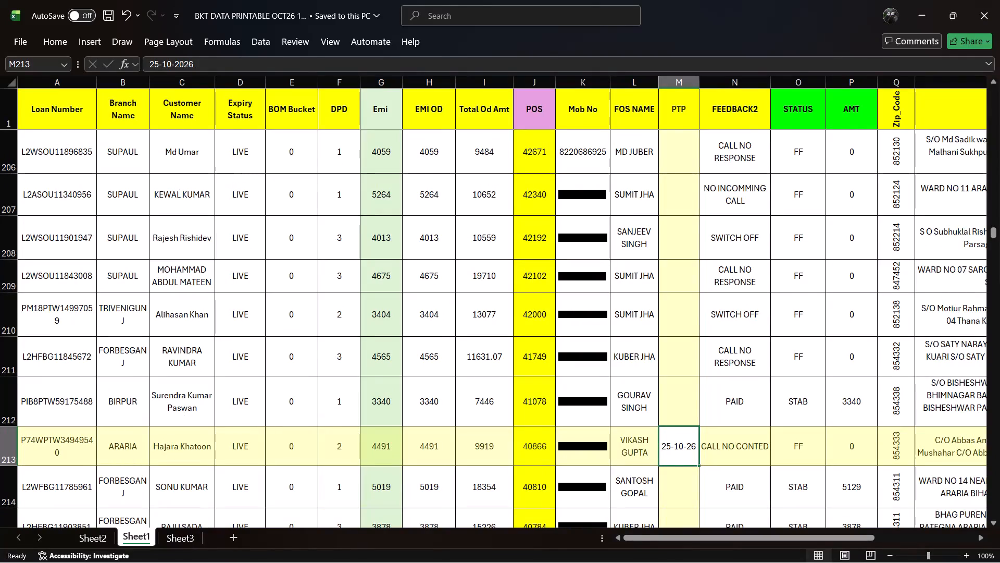
Replace the FEEDBACK2 entry of the row 217 record with "PYM COLL BY SAKIR" and save the workbook.
key(Down)
key(Down)
key(Down)
key(Down)
key(Down)
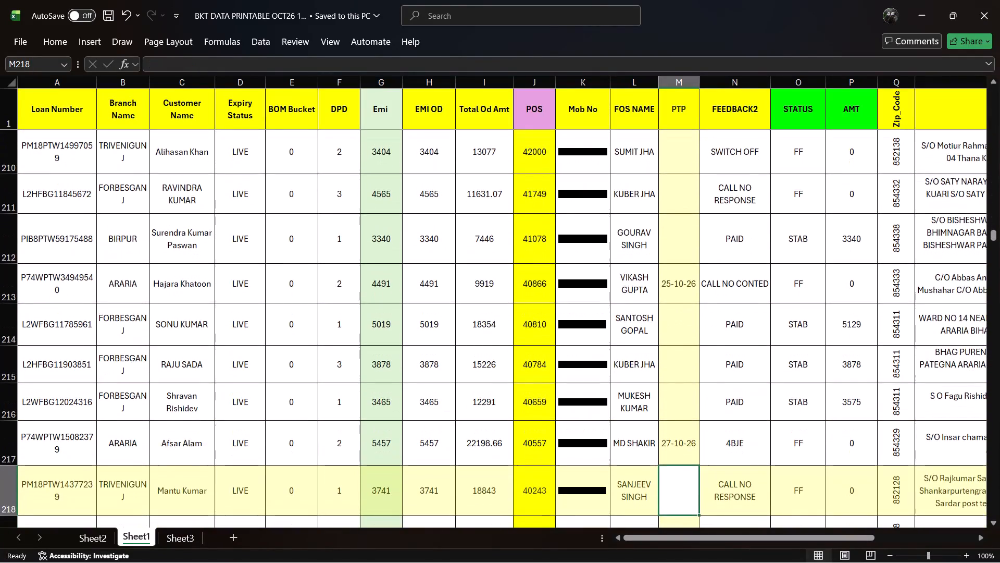
click(680, 445)
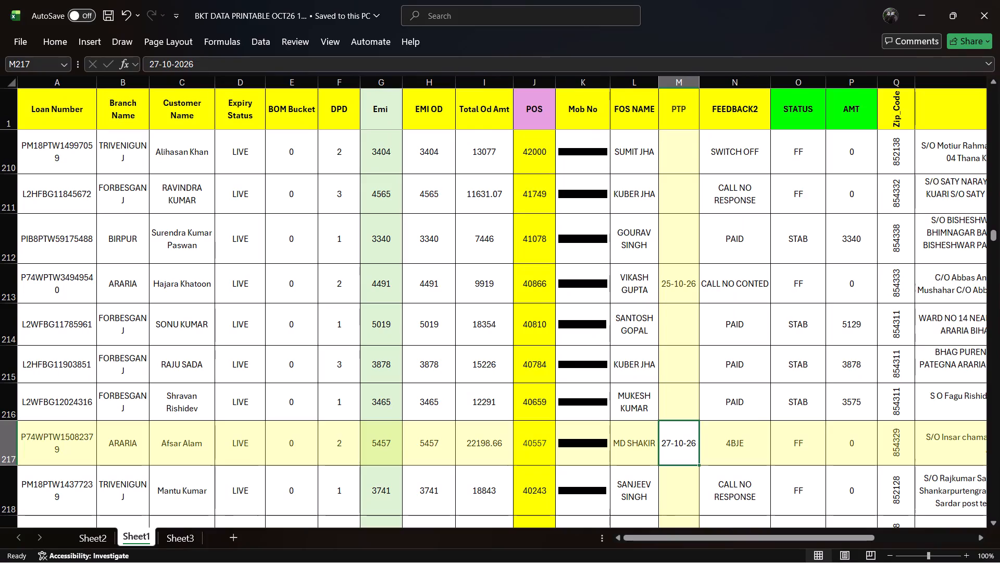
click(732, 446)
key(BackSpace)
text(PYM)
key(space)
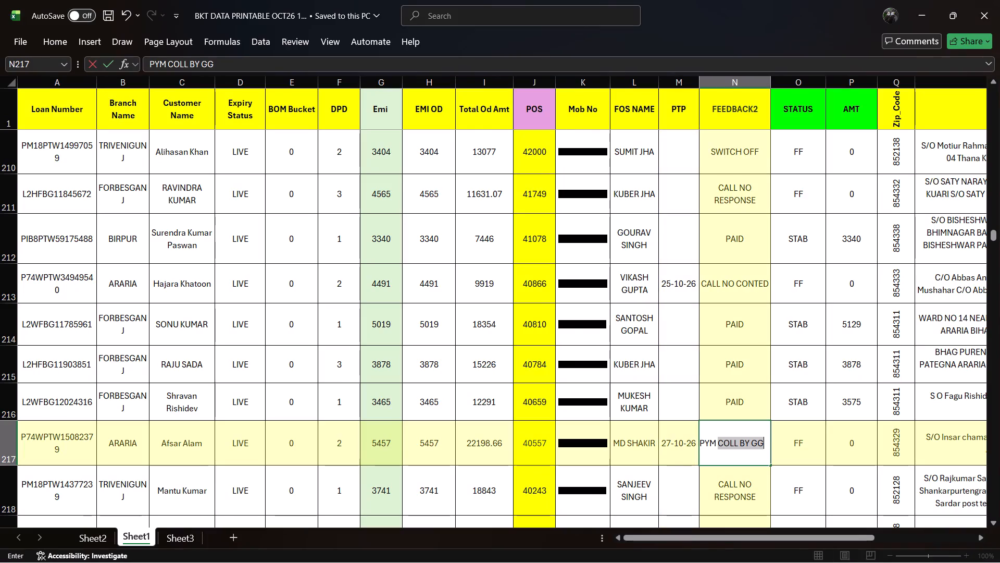
text(COLL BY)
key(space)
text(SAKIR)
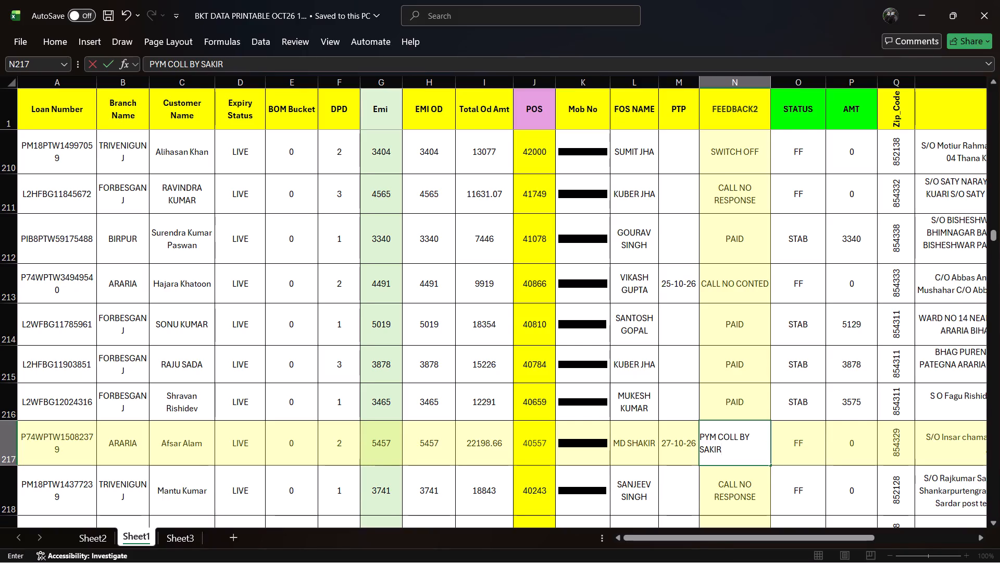
key(Down)
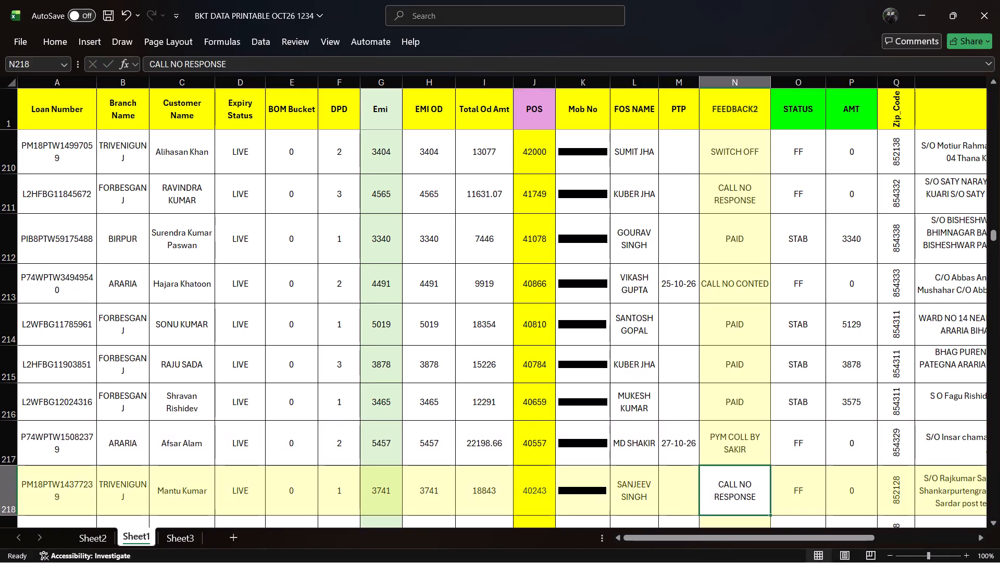
key(ctrl+s)
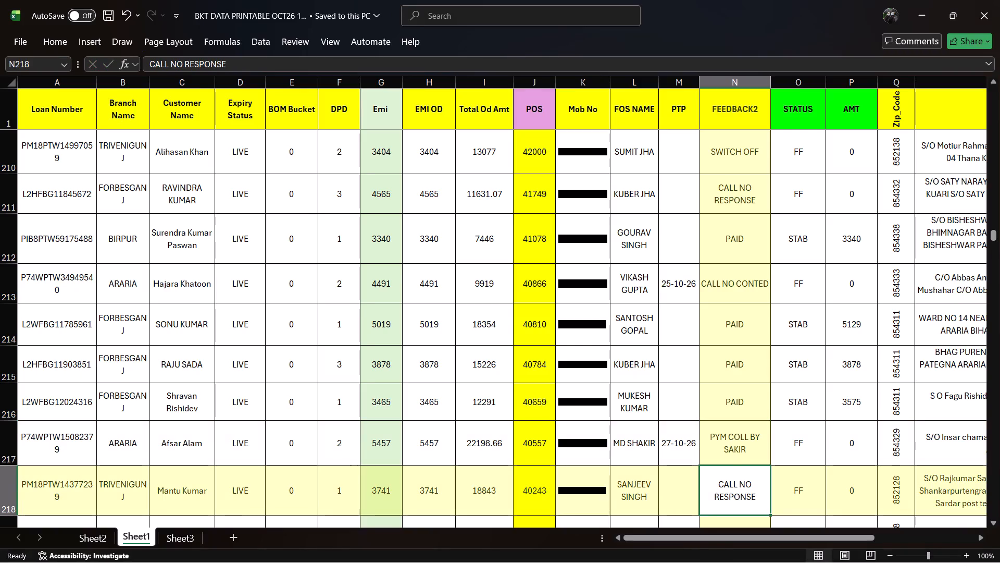
Review the FEEDBACK2 entries in rows 218 to 234 for accounts still needing follow-up.
key(Down)
key(Down)
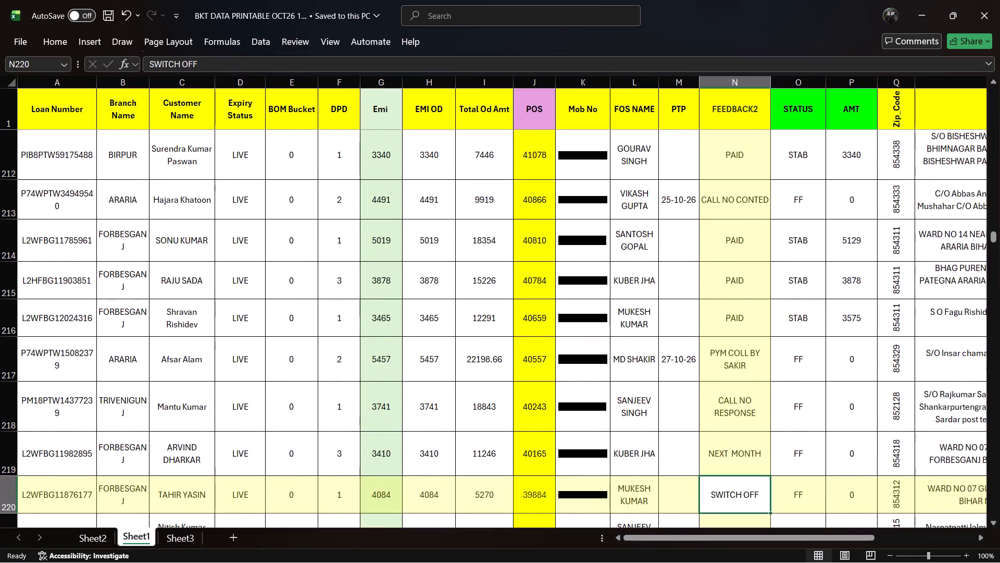
click(739, 401)
key(Down)
key(Down)
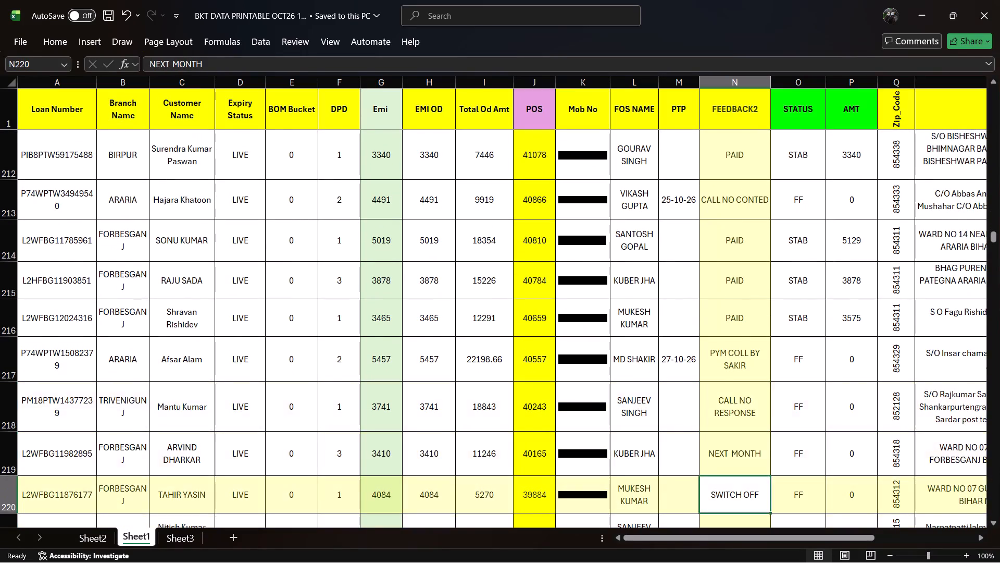
key(Down)
key(Down)
key(Down)
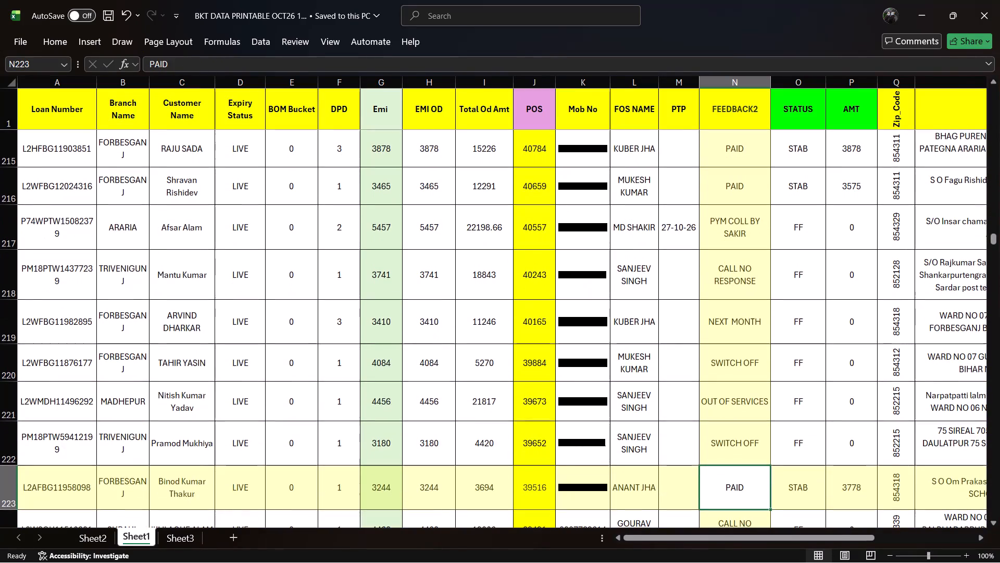
key(Down)
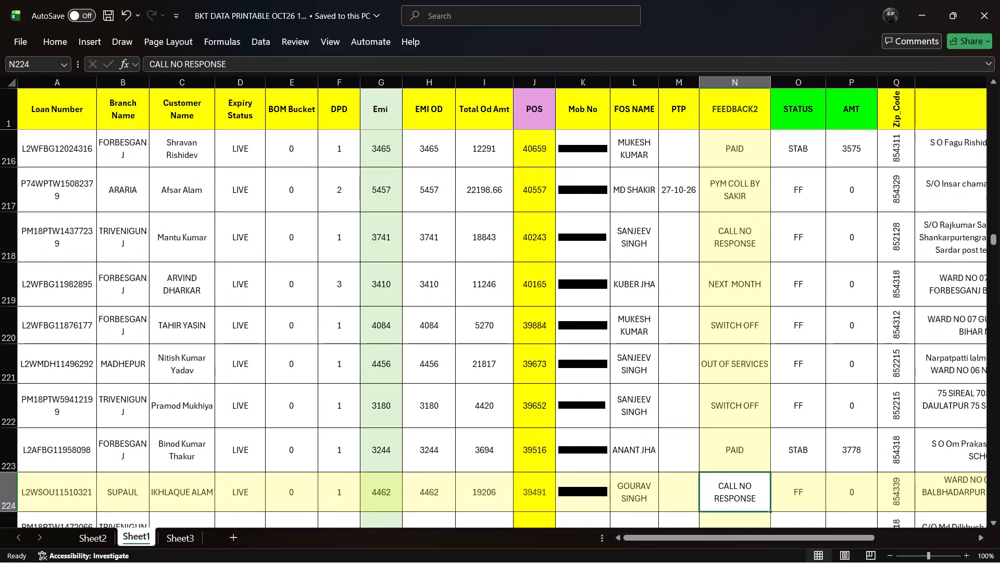
key(Down)
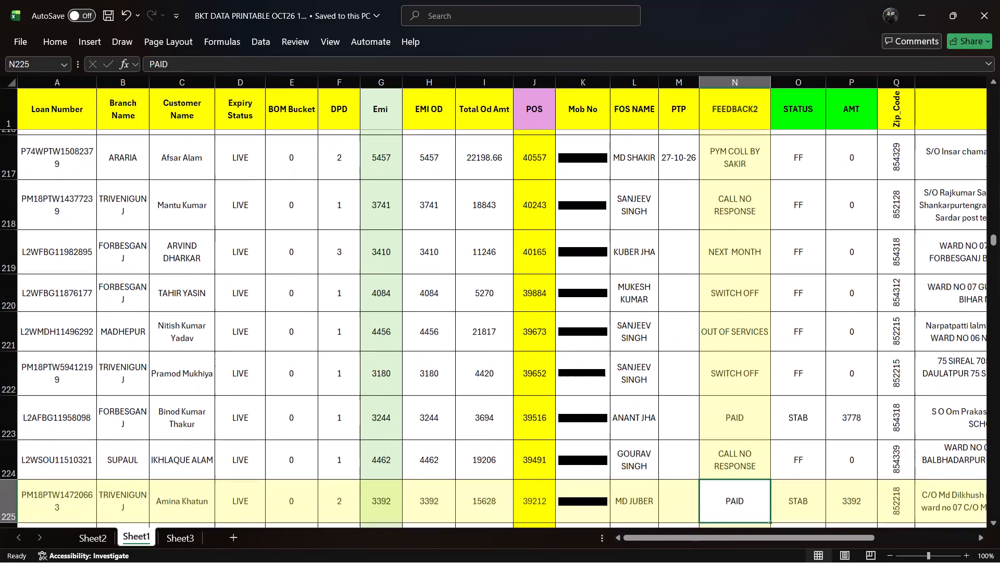
key(Down)
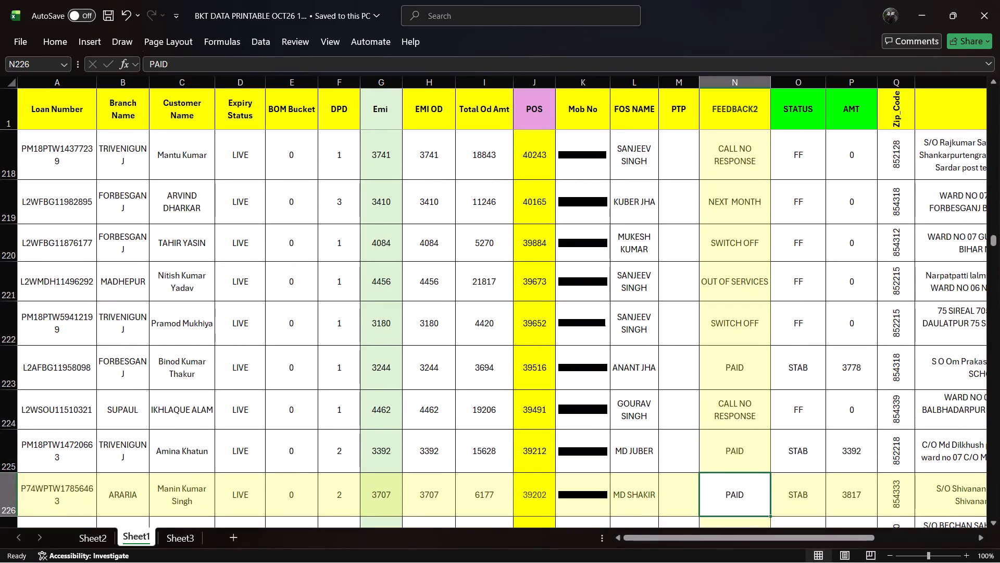
key(Down)
key(Down)
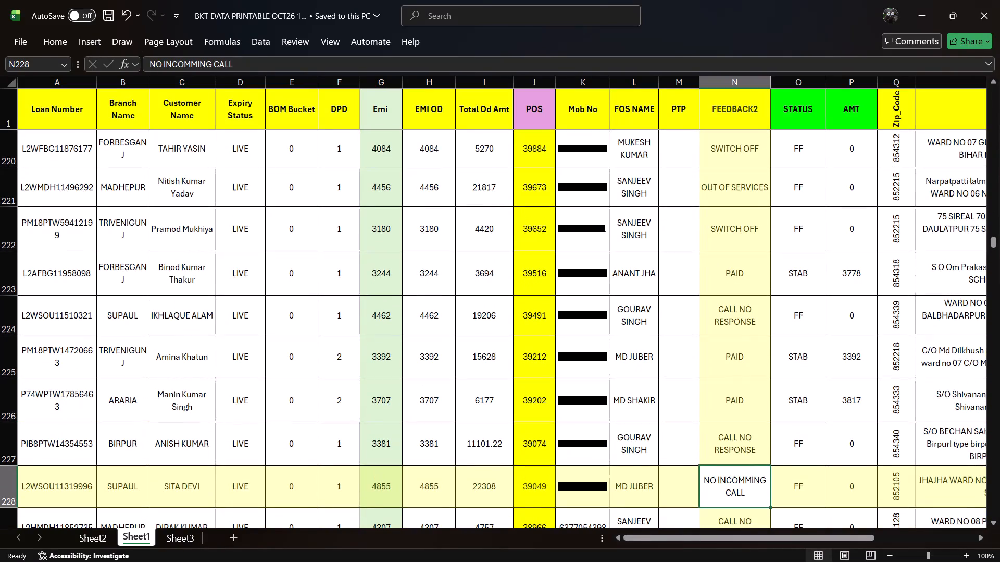
key(Down)
key(Down)
key(Down)
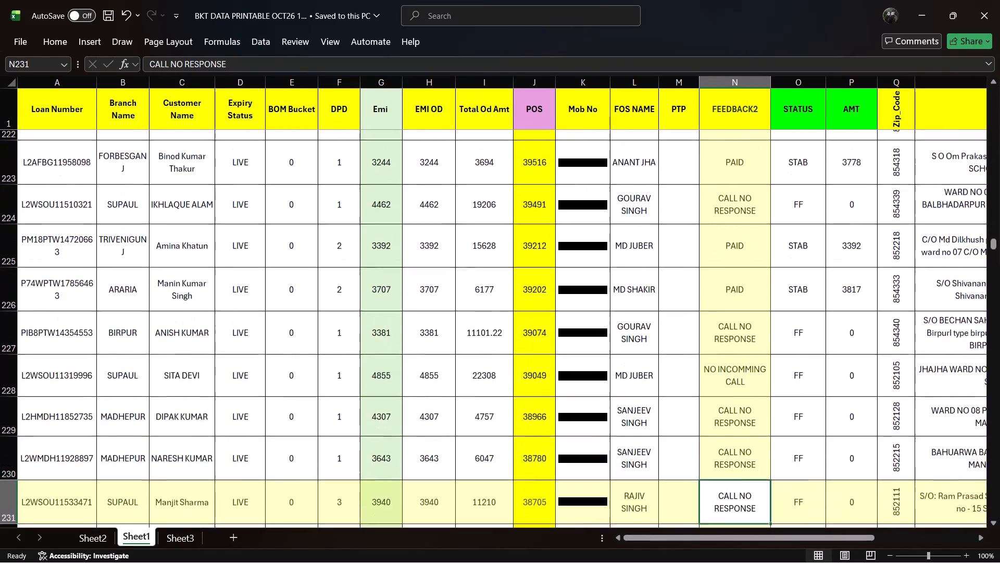
key(Down)
key(Down)
key(Down)
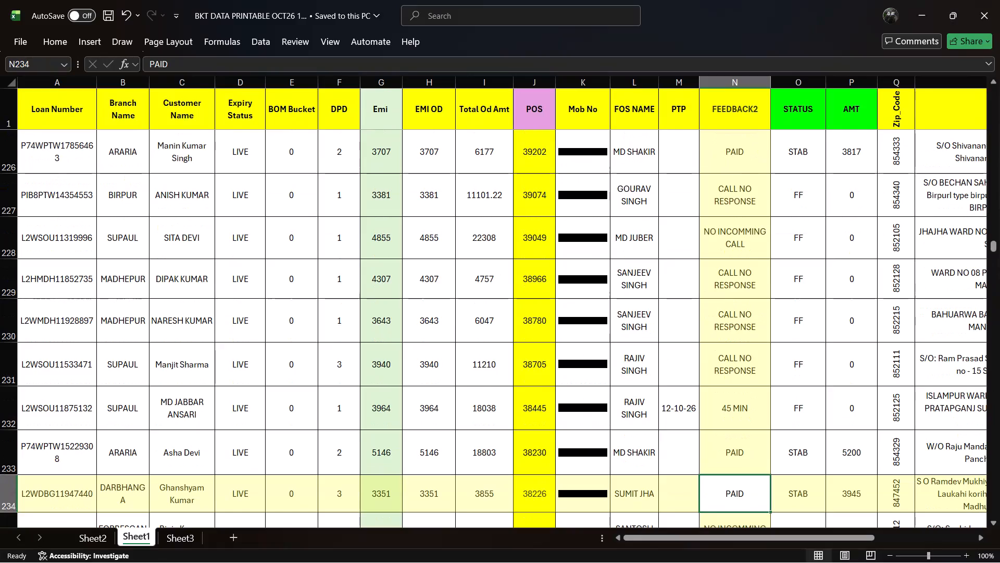
Return to the row 232 record and check its feedback, PTP date and FOS name.
key(Up)
key(Up)
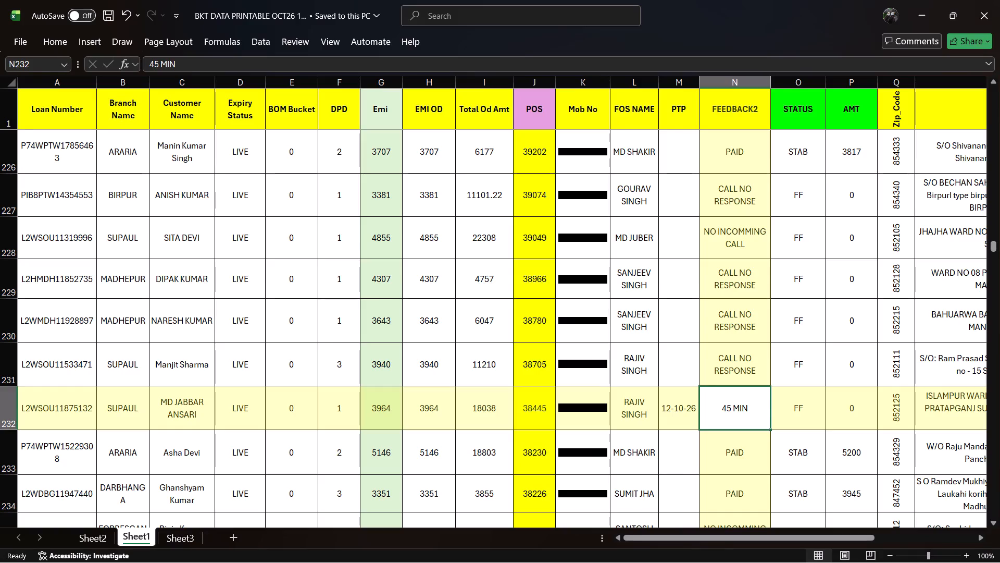
key(Left)
key(Left)
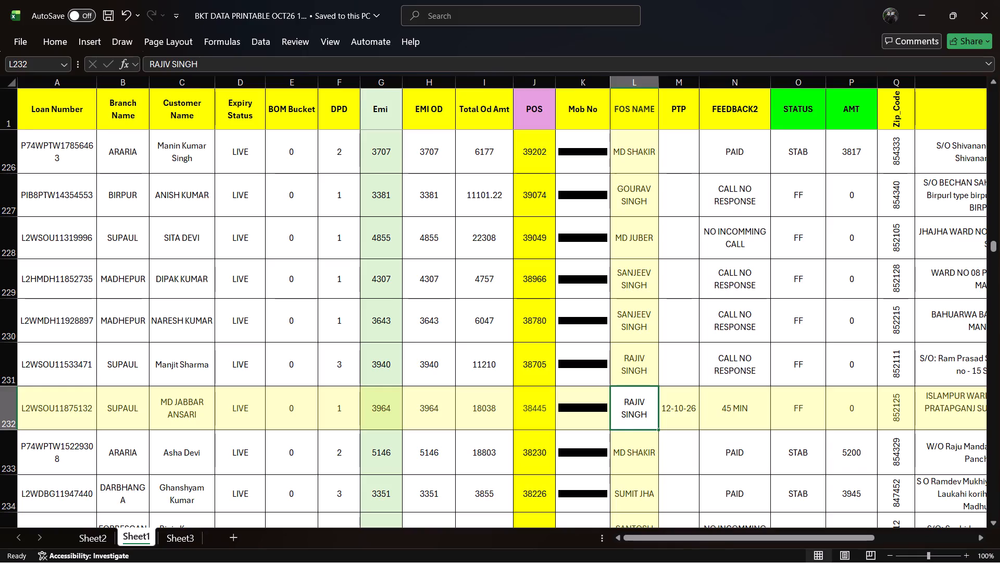
Check the PTP date of the row 232 record and go to its mobile number.
key(Right)
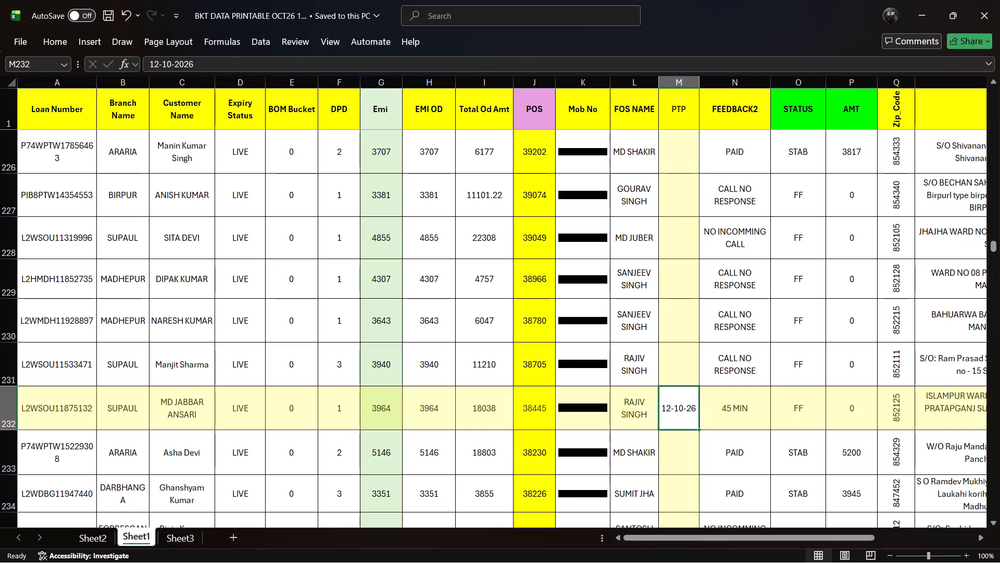
key(Left)
key(Left)
key(Left)
key(Right)
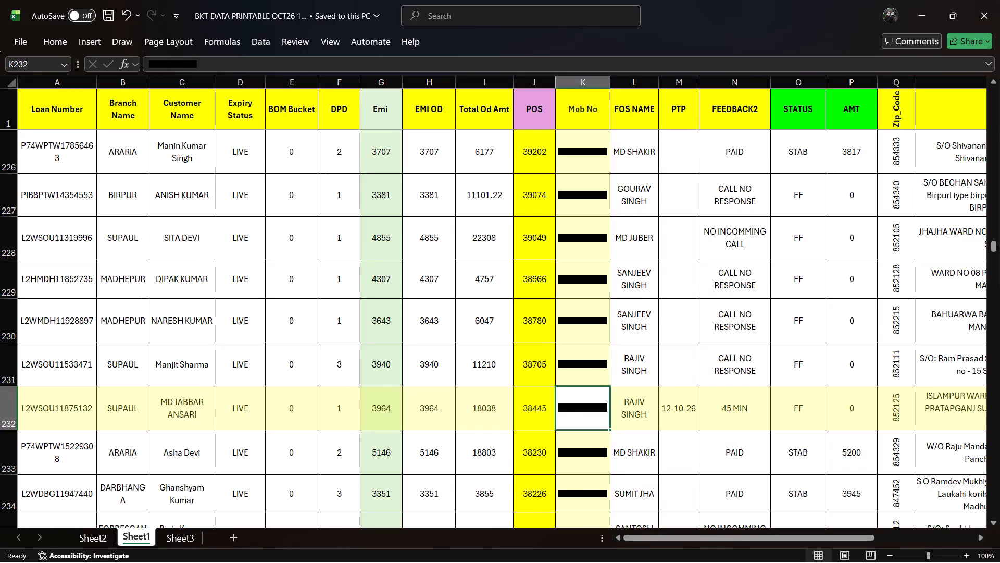
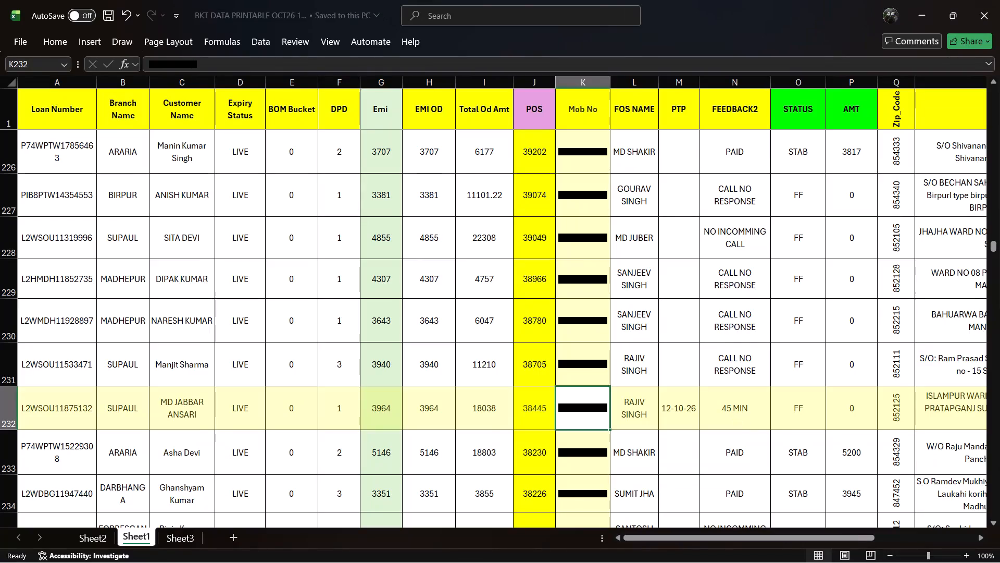
Search Sheet1 for all cells containing "DEVENDRA".
key(ctrl+f)
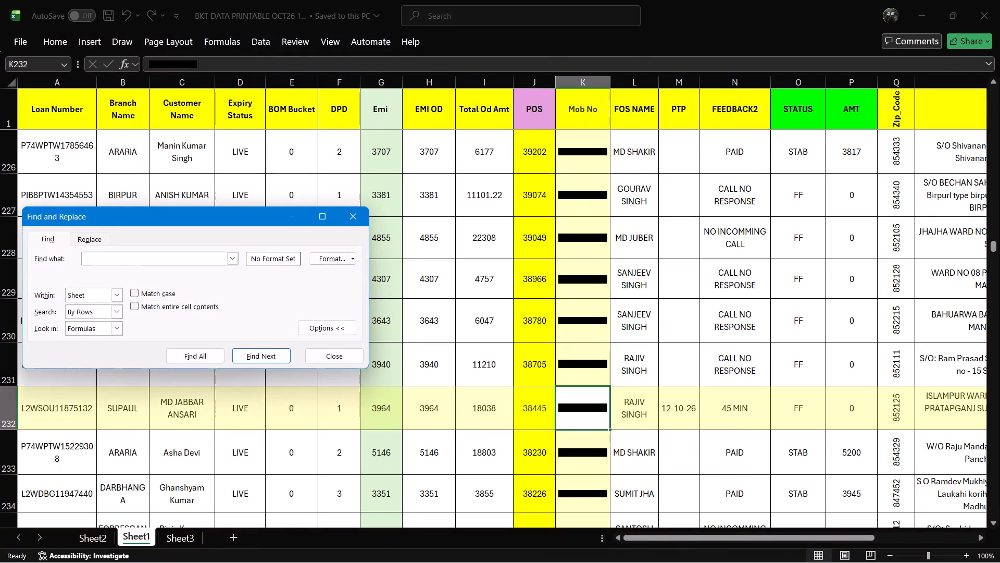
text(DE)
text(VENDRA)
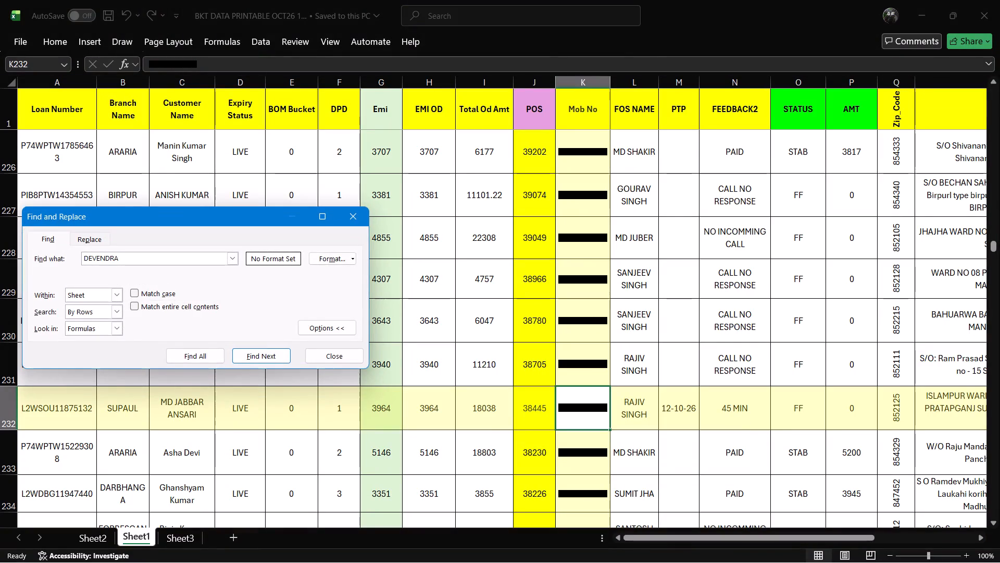
click(193, 348)
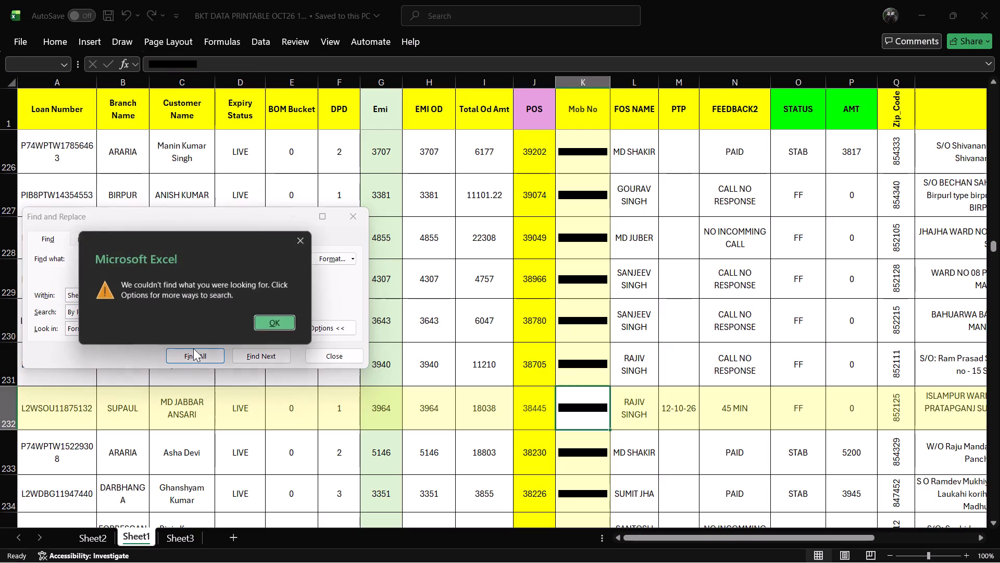
Close the Find and Replace search.
click(302, 246)
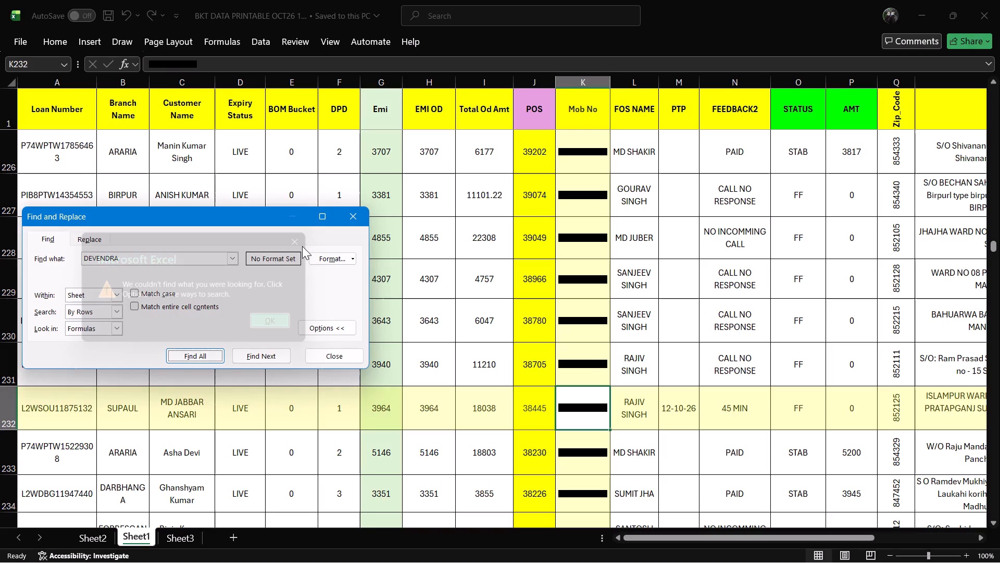
click(347, 217)
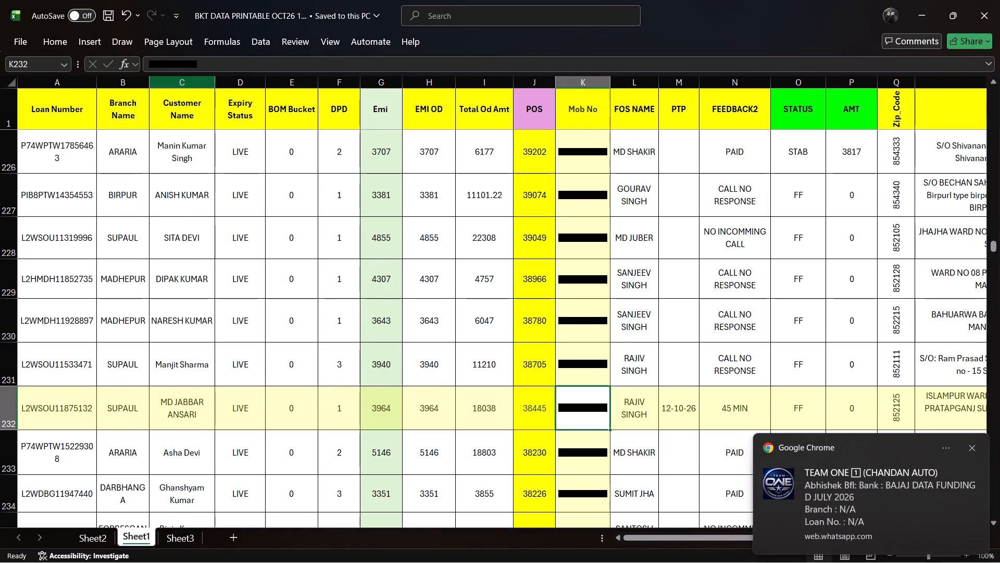
Add a filter to the Customer Name column, search its values for "DENDRA", and leave the filter list without applying a selection.
click(179, 81)
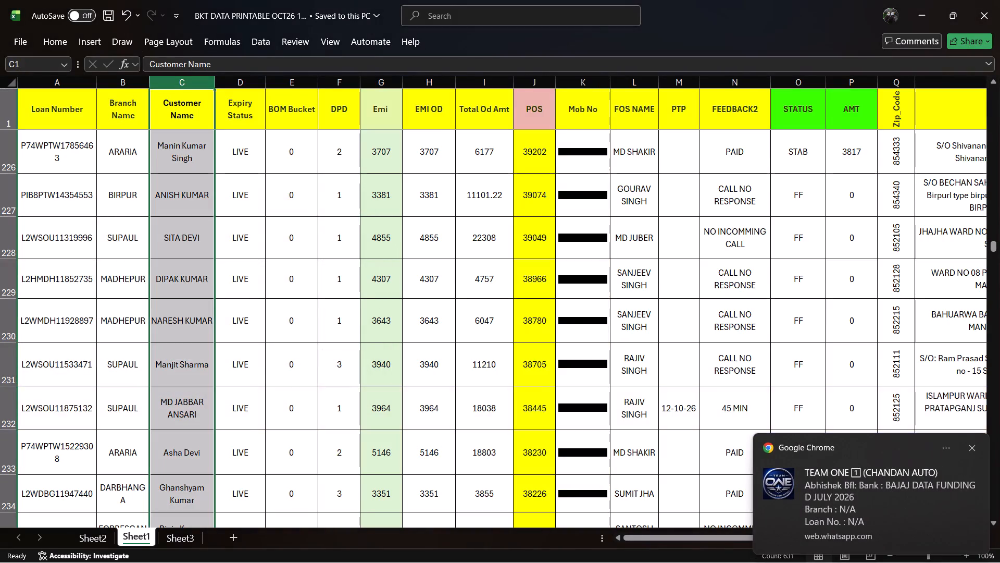
key(ctrl+shift+l)
click(204, 127)
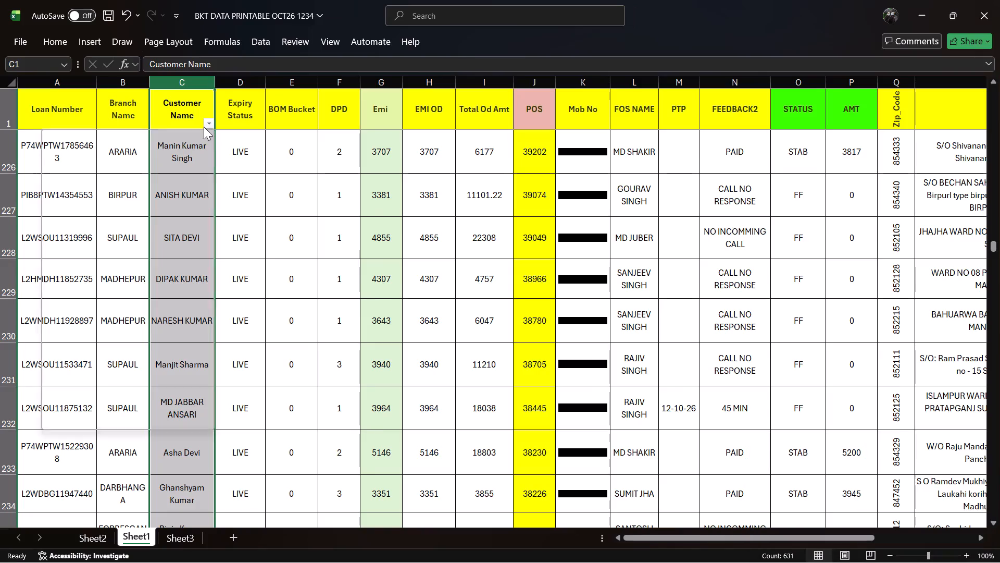
click(93, 297)
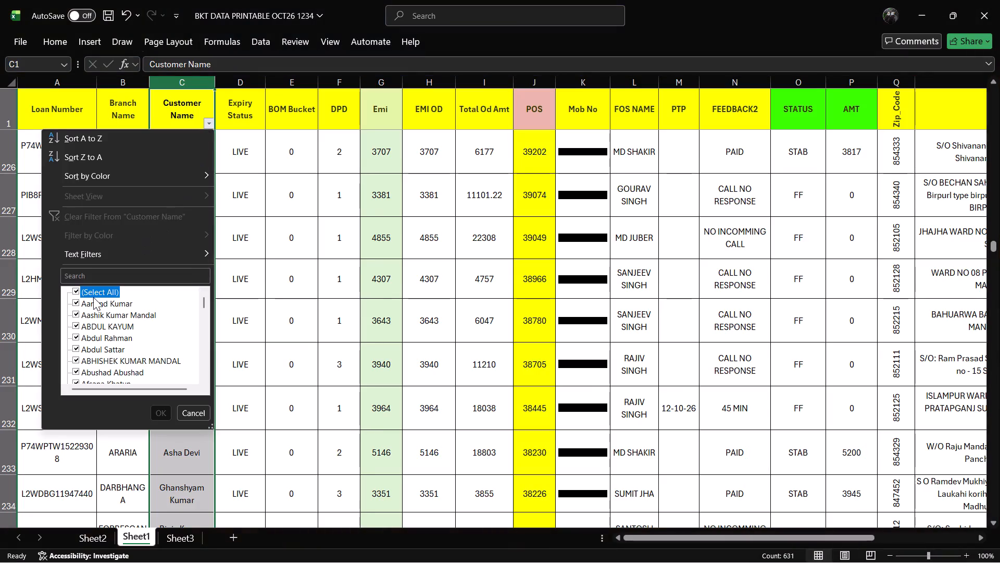
click(78, 277)
key(d)
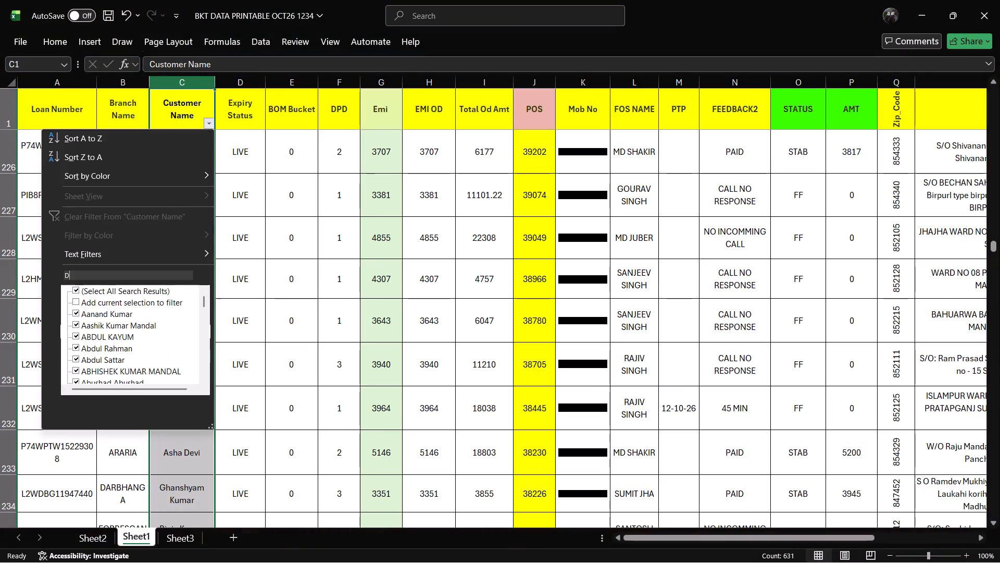
text(ENDRA)
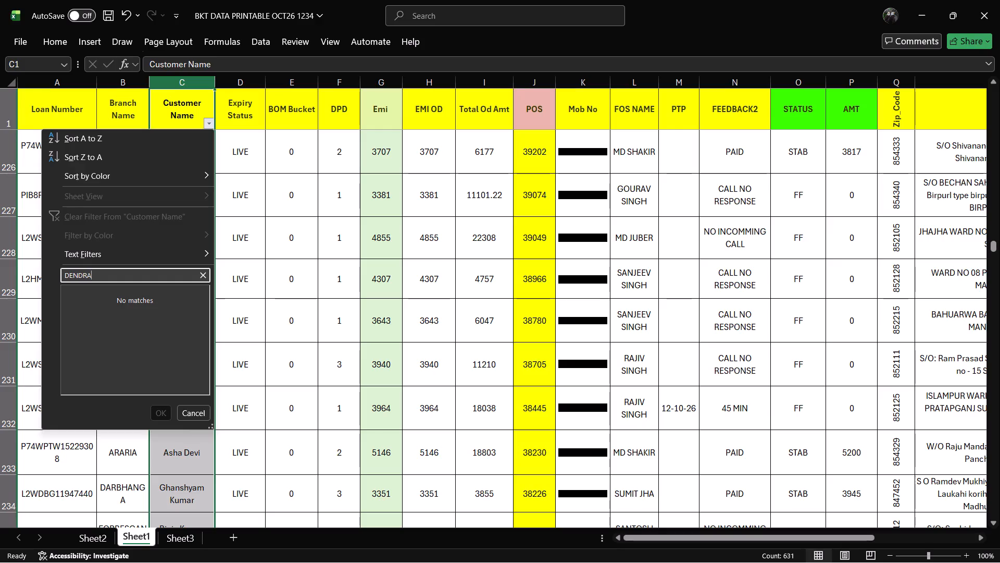
key(BackSpace)
key(BackSpace)
key(BackSpace)
key(BackSpace)
key(BackSpace)
key(BackSpace)
key(BackSpace)
click(287, 350)
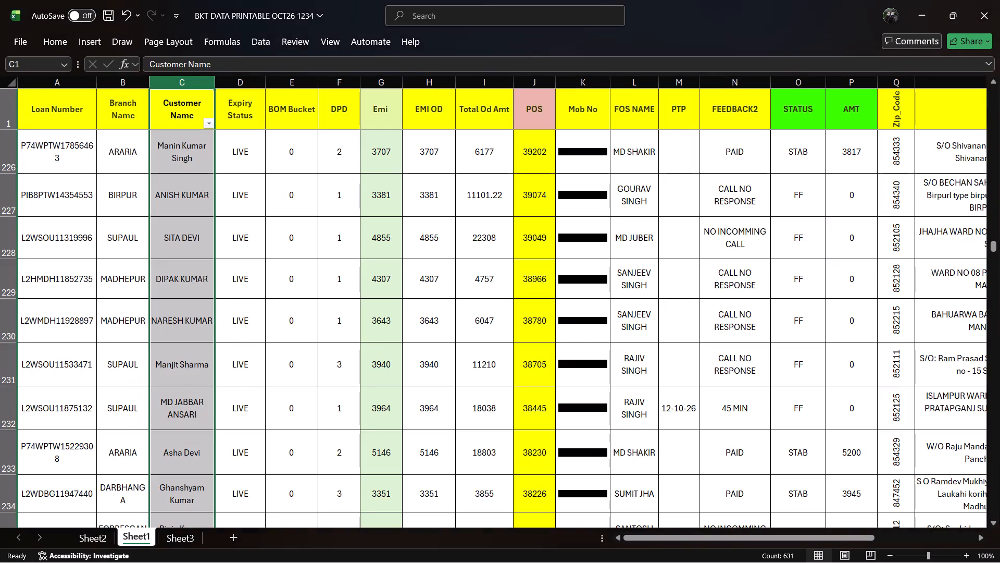
Review the FEEDBACK2 entries in rows 229 to 239 for accounts still needing follow-up.
click(293, 295)
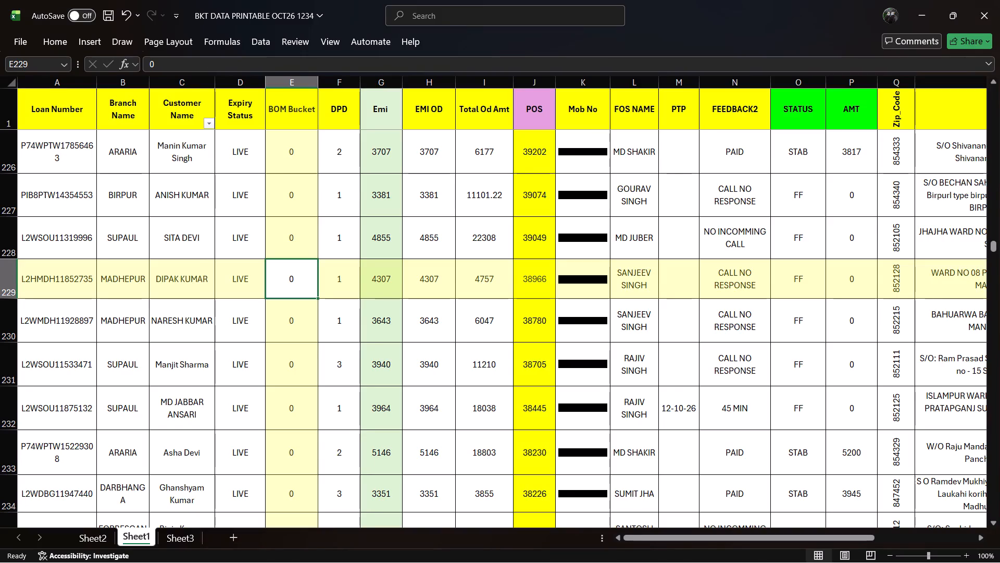
key(Right)
key(Right)
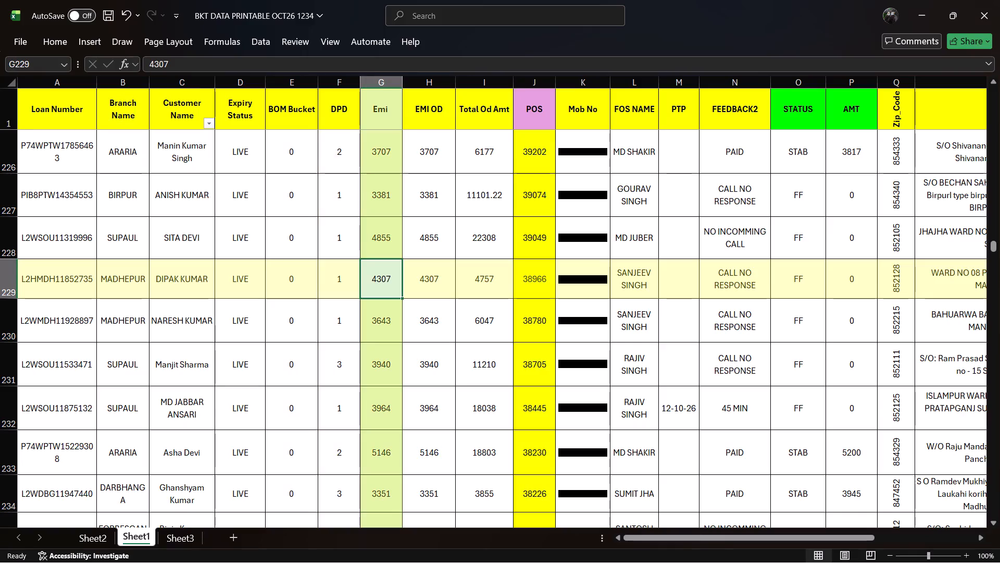
key(Right)
key(Right)
key(Right)
key(Right)
key(Right)
key(Right)
key(Right)
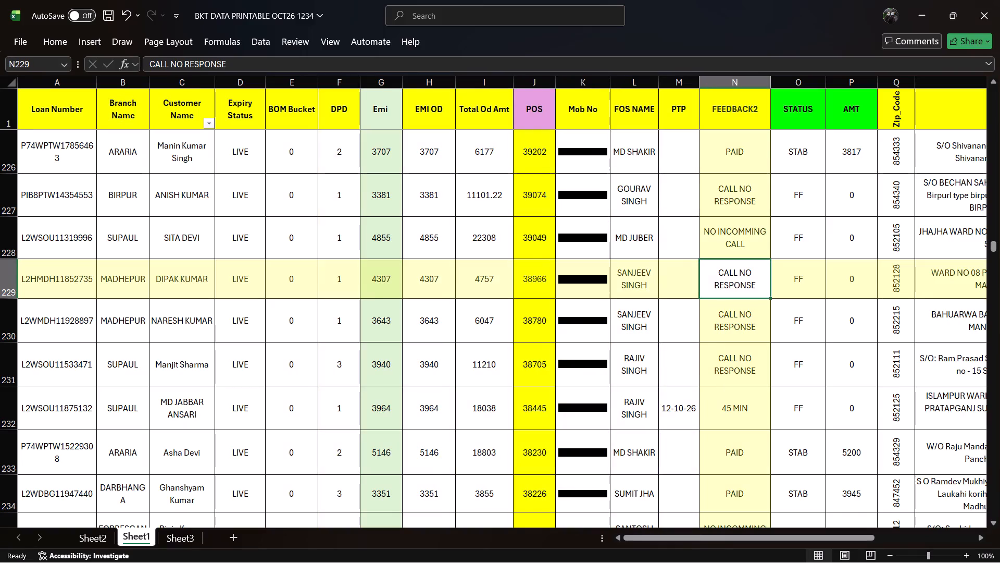
key(Down)
key(Down)
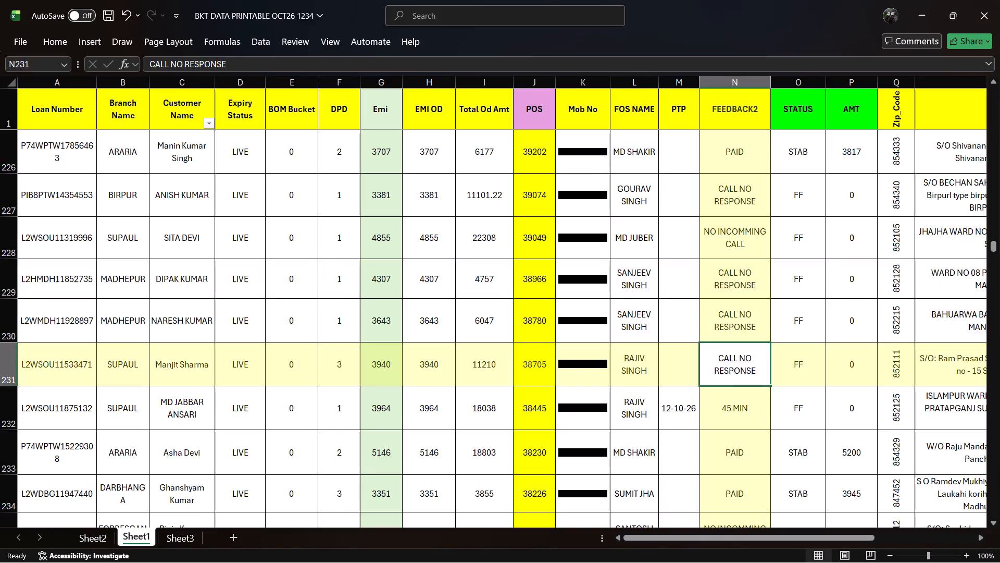
key(Down)
key(Down)
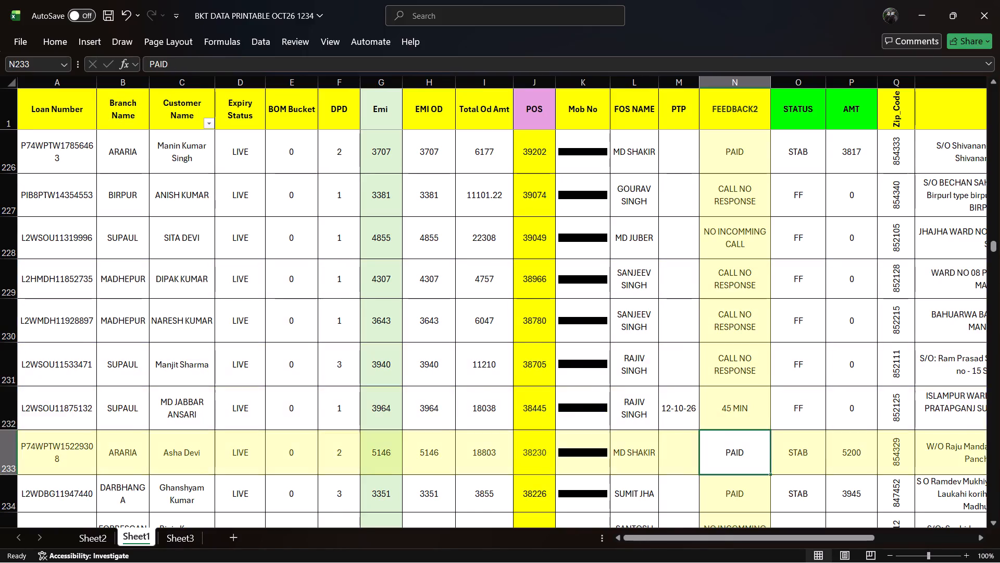
key(Down)
key(Down)
key(Down)
key(Down)
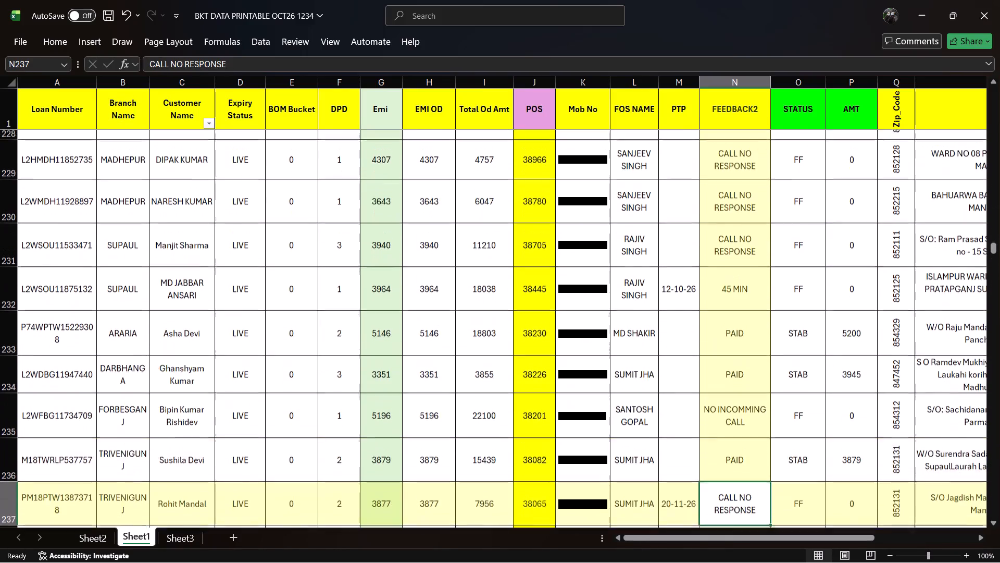
key(Down)
key(Down)
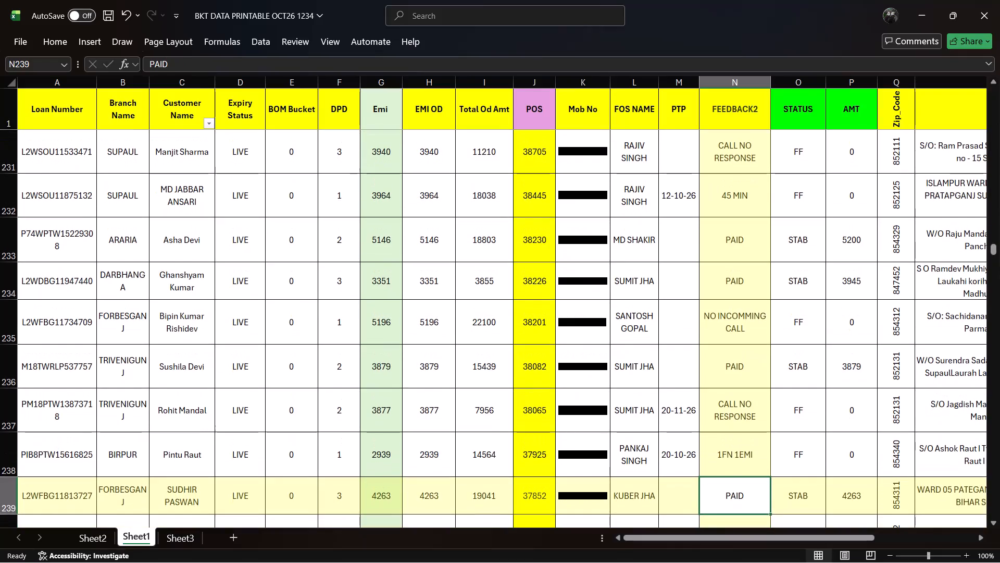
Go back to the row 235 record and review the FEEDBACK2 entries through row 250 for pending accounts.
click(740, 340)
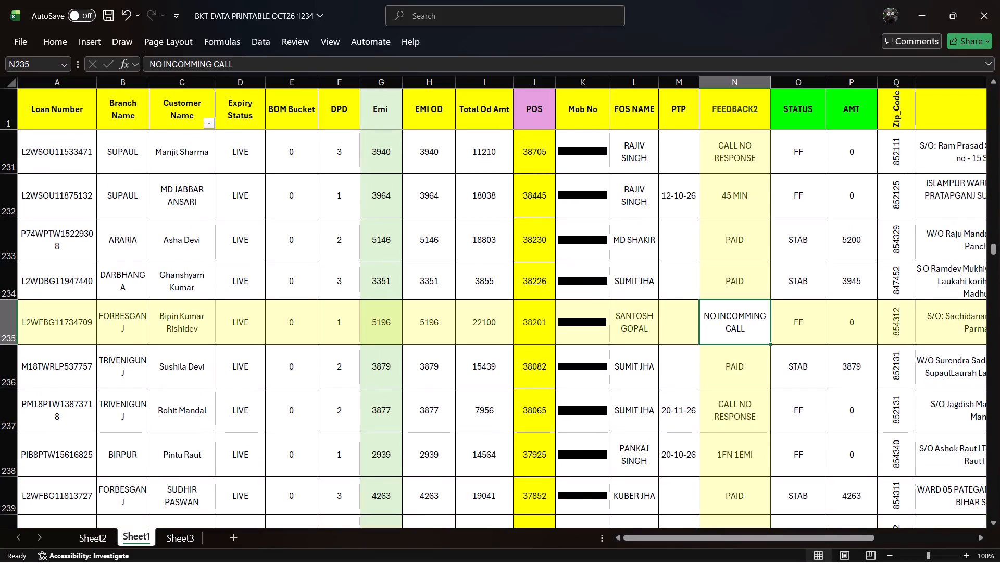
key(Down)
key(Down)
key(Down)
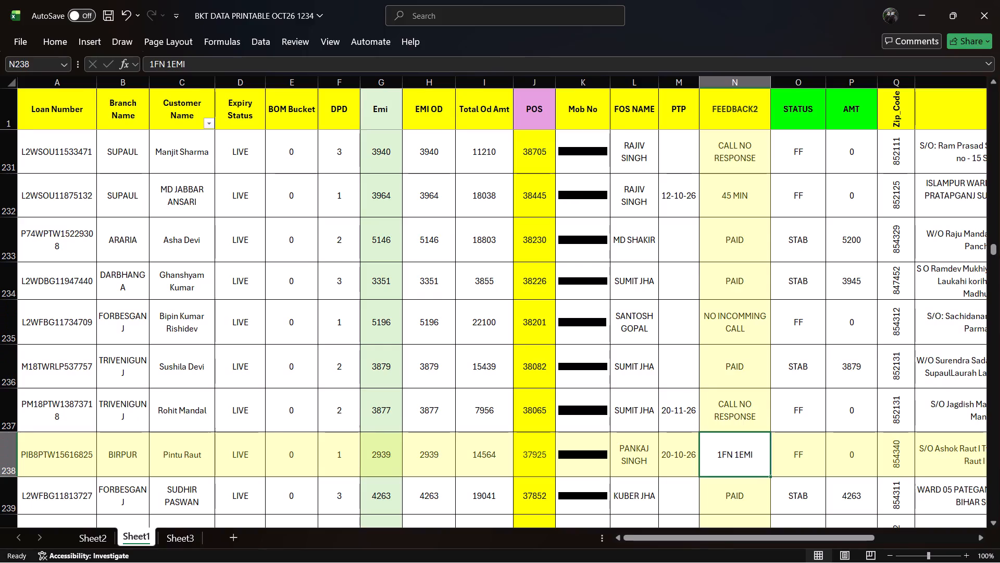
key(Down)
key(Down)
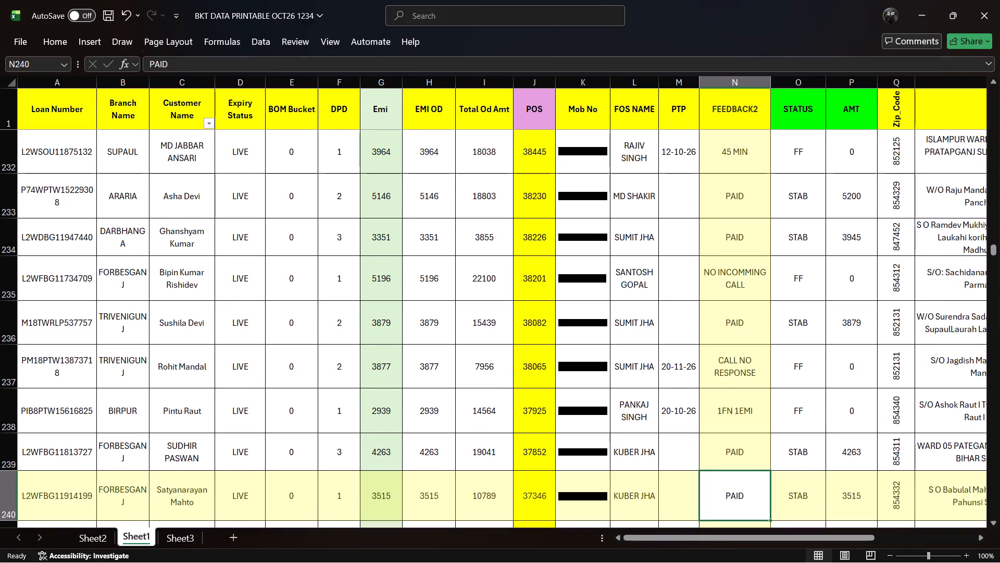
key(Down)
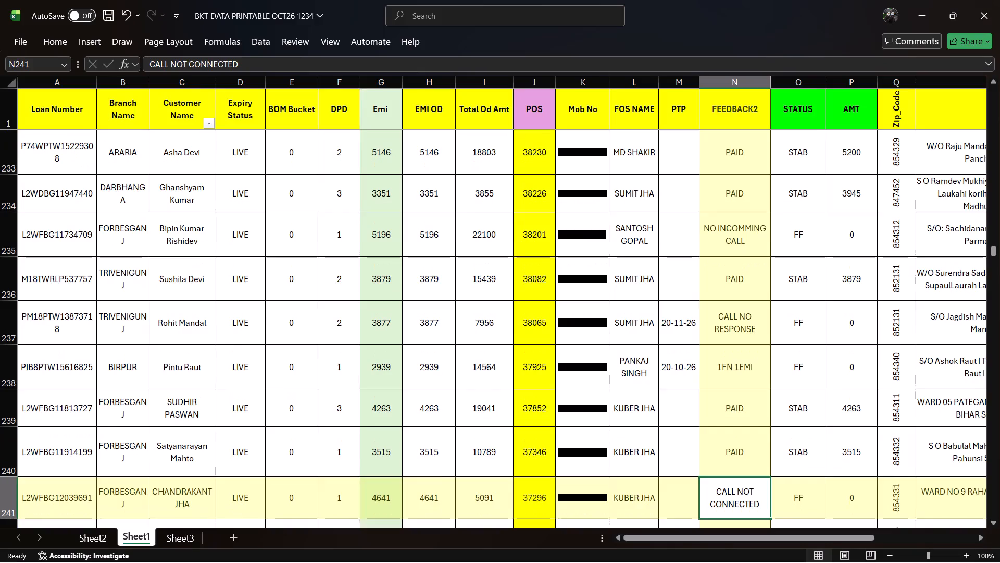
key(Down)
key(Down)
key(Down)
key(Down)
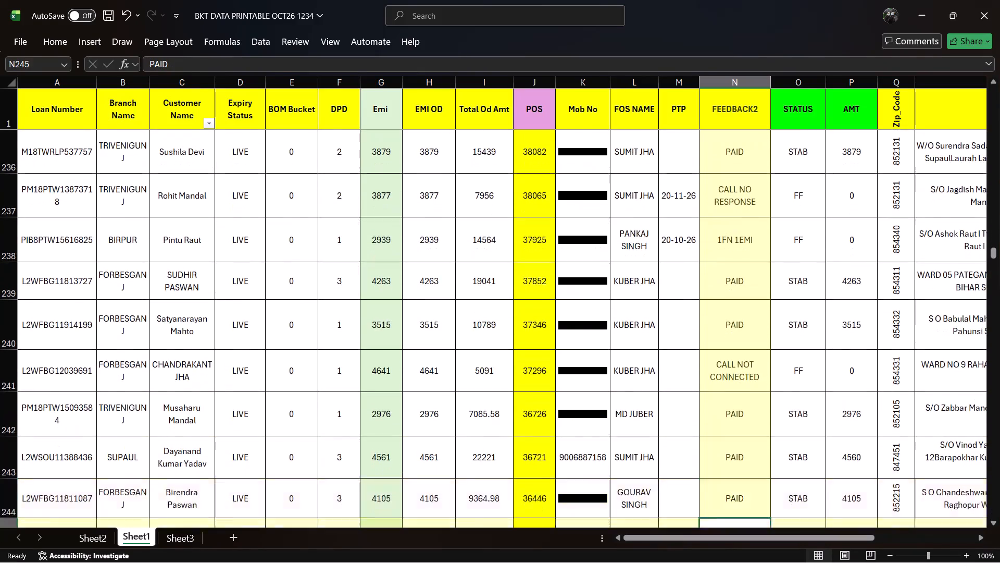
key(Down)
key(Down)
key(Down)
key(Down)
key(Down)
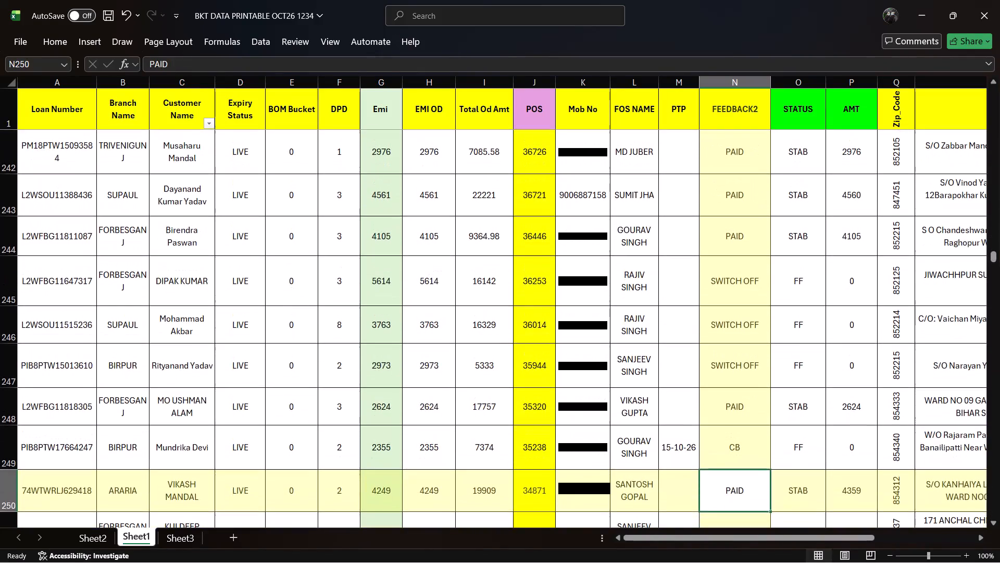
Return to the row 249 record and look across its feedback, PTP date and loan details.
click(741, 443)
key(Left)
key(Left)
key(Left)
key(Left)
key(Left)
key(Left)
key(Left)
key(Left)
key(Left)
key(Left)
key(Left)
key(Left)
key(Left)
key(Left)
key(Left)
key(Left)
key(Left)
key(Left)
key(Left)
key(Left)
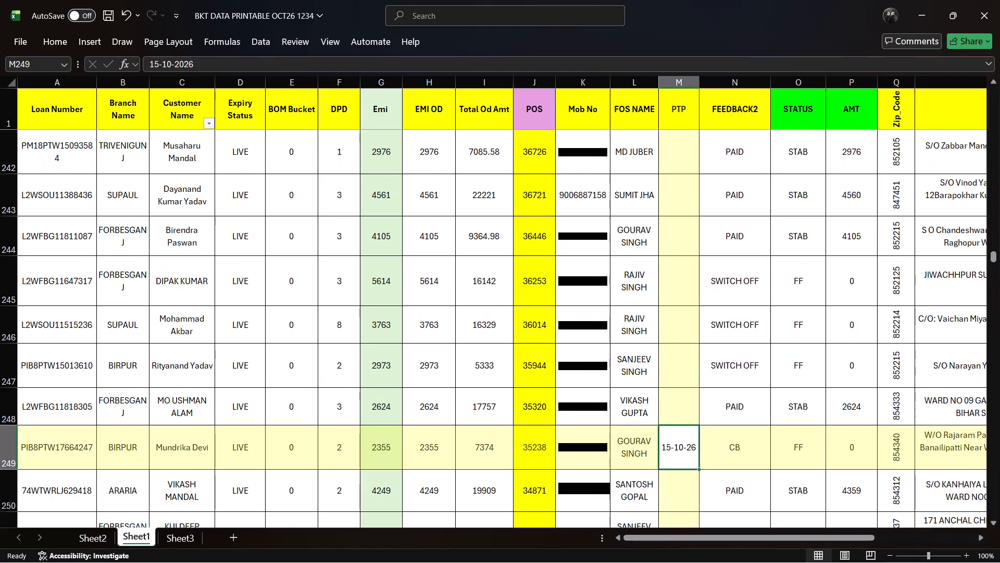
key(Right)
key(Right)
key(Right)
key(Right)
key(Right)
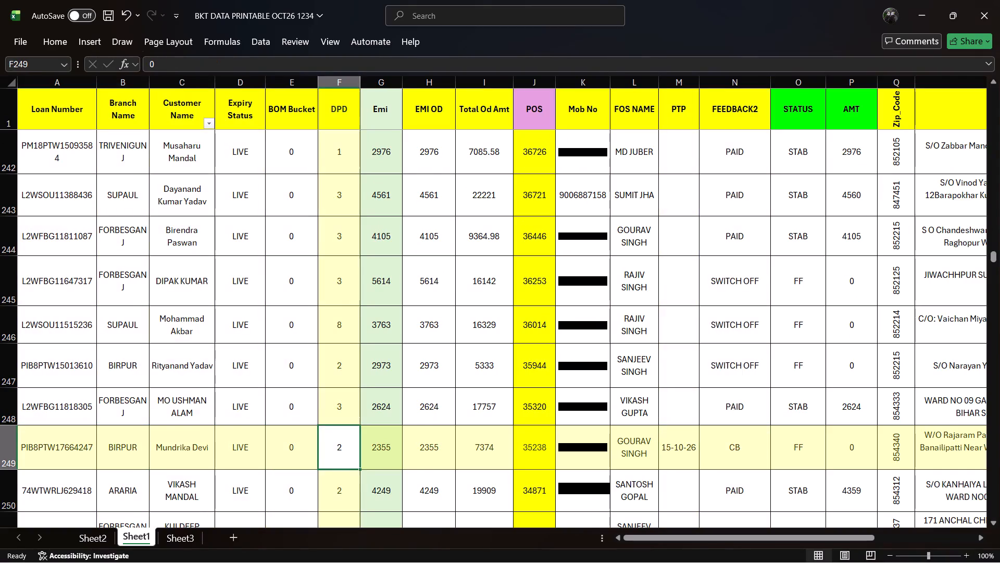
Look across the row 249 record from its DPD value to the borrower's mobile number.
key(Right)
key(Right)
key(Right)
key(Right)
key(Right)
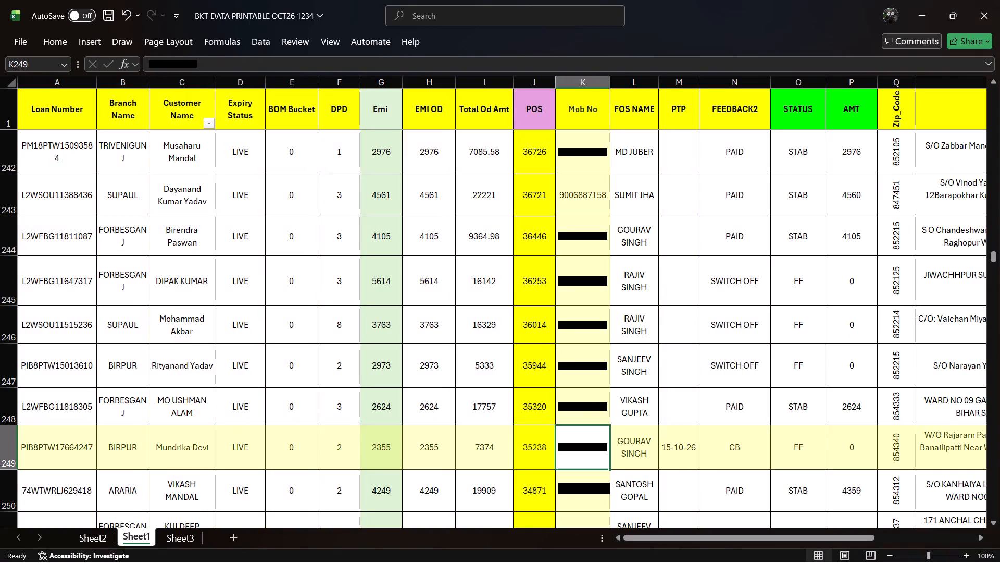
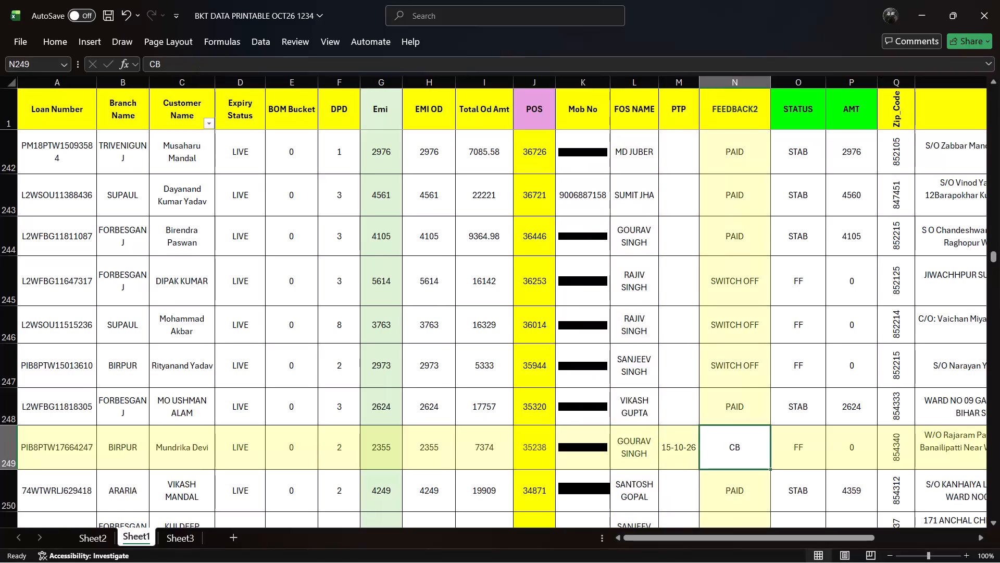
Review the FEEDBACK2 entries in rows 250 to 253 and check the PTP date of the row 252 record.
key(Down)
key(Down)
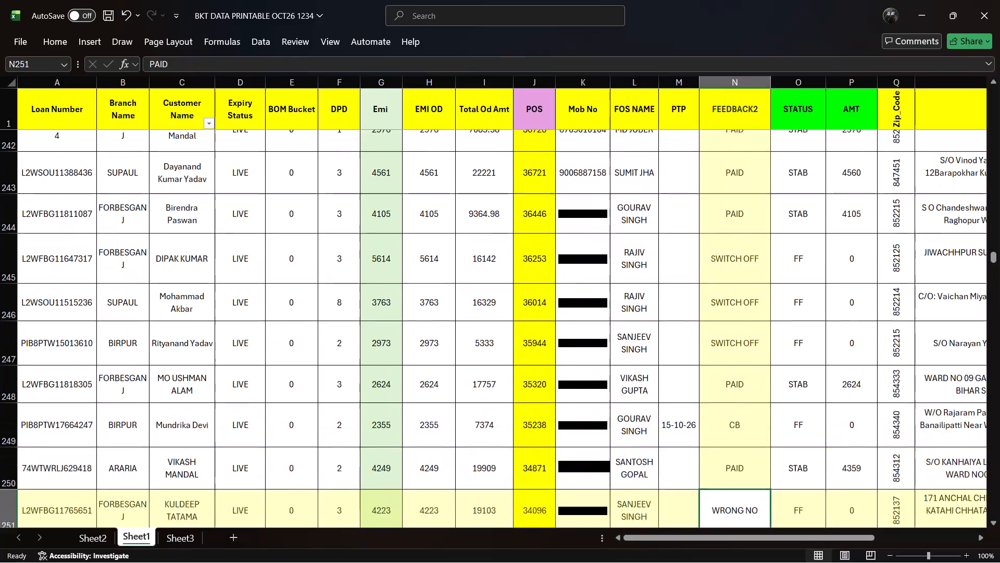
key(Down)
key(Down)
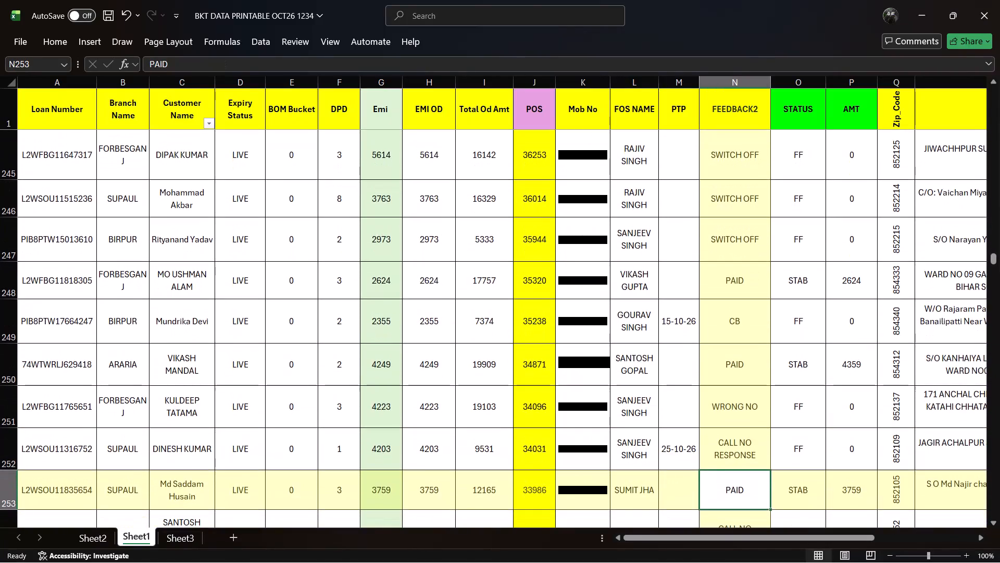
click(681, 444)
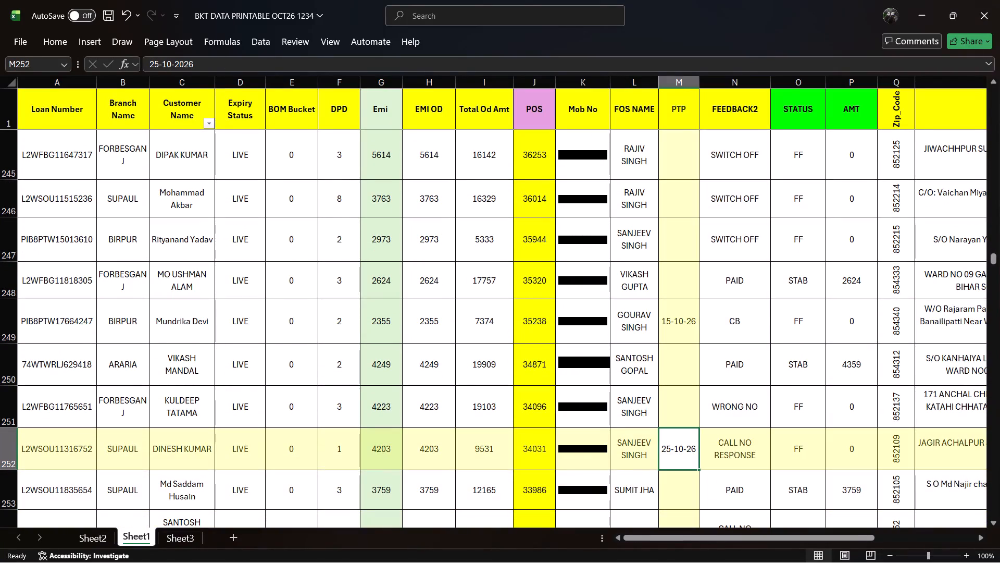
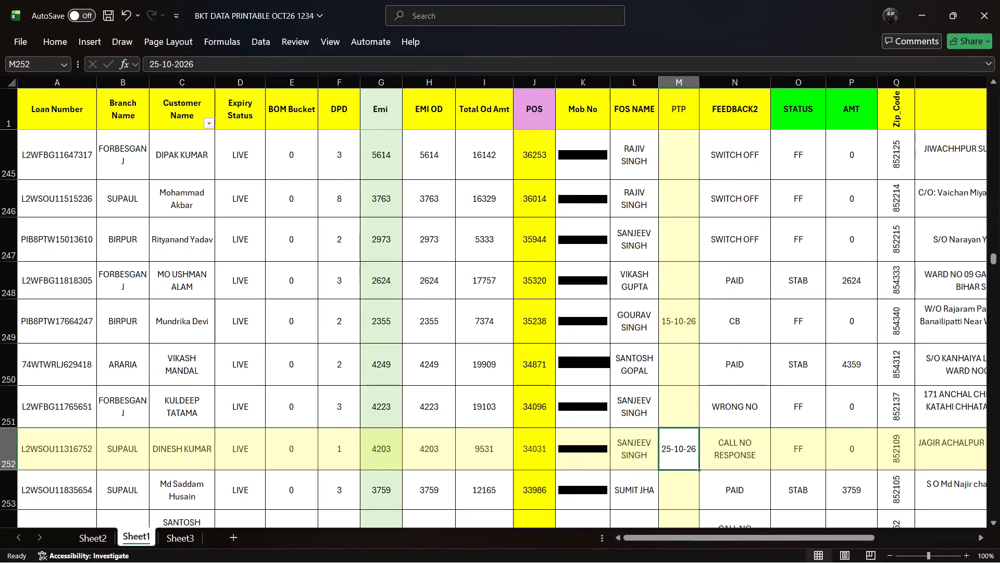
Review the FOS names, PTP dates and FEEDBACK2 entries in rows 252 to 259 for accounts pending payment.
click(618, 456)
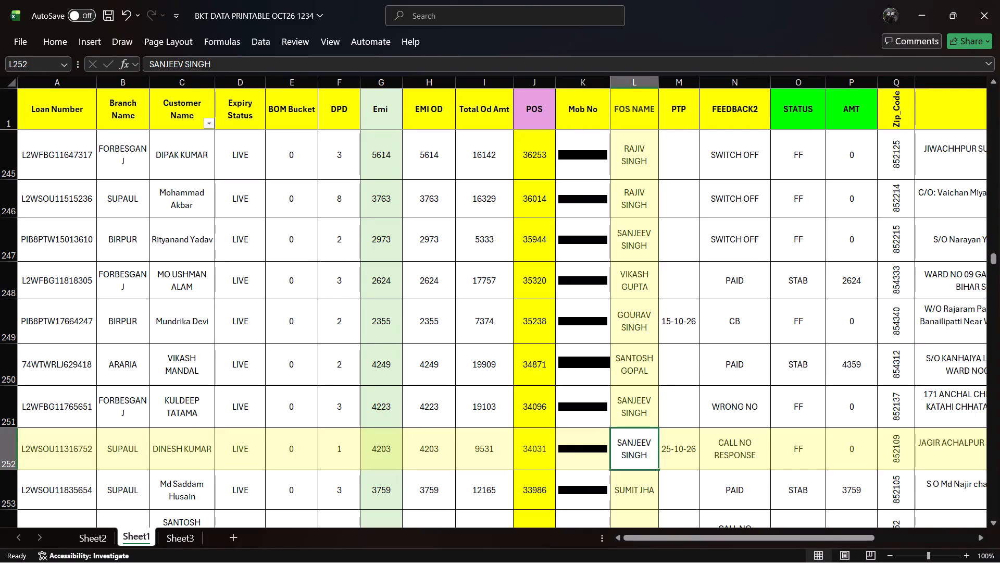
key(Down)
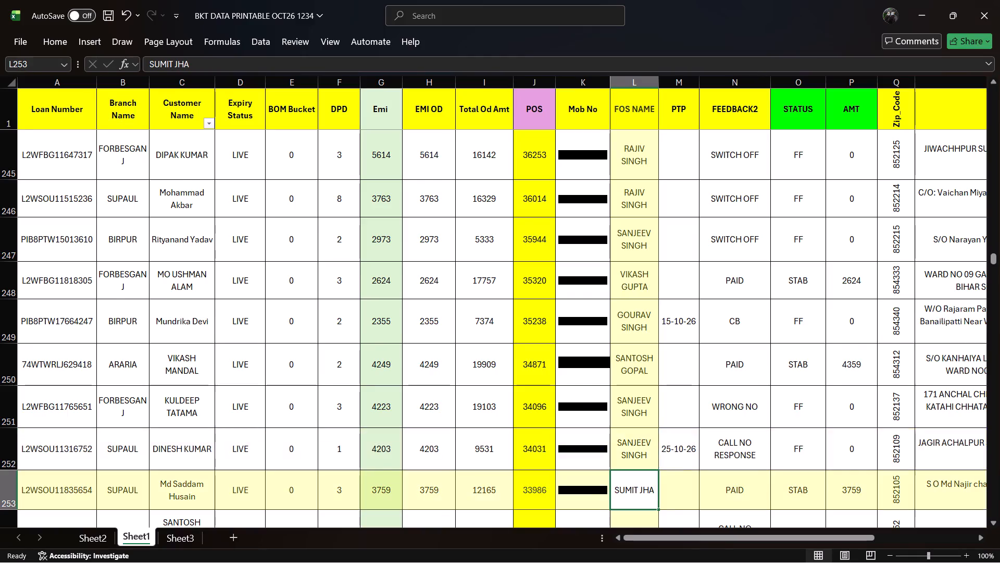
key(Down)
key(Down)
key(Down)
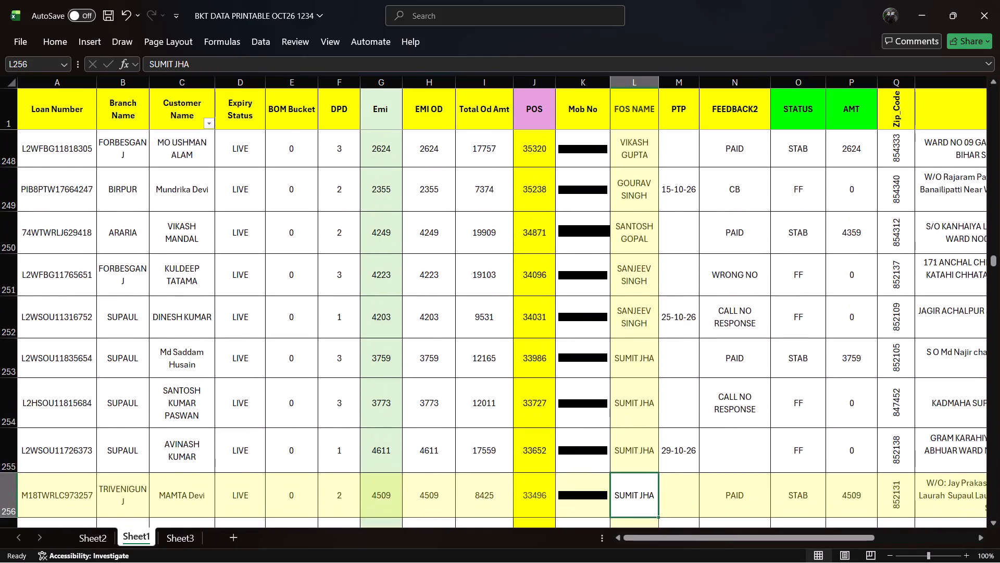
key(Up)
key(Down)
key(Down)
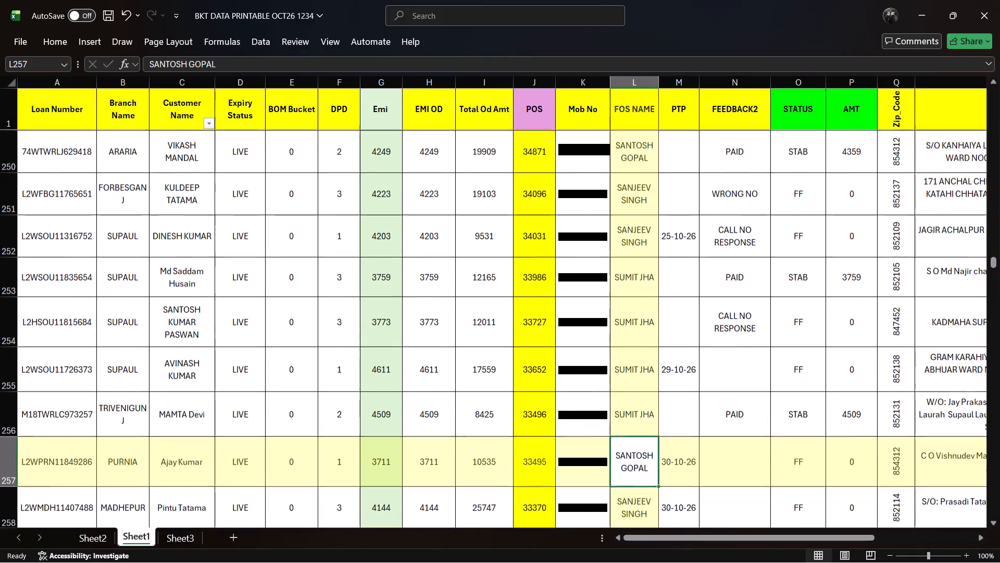
key(Up)
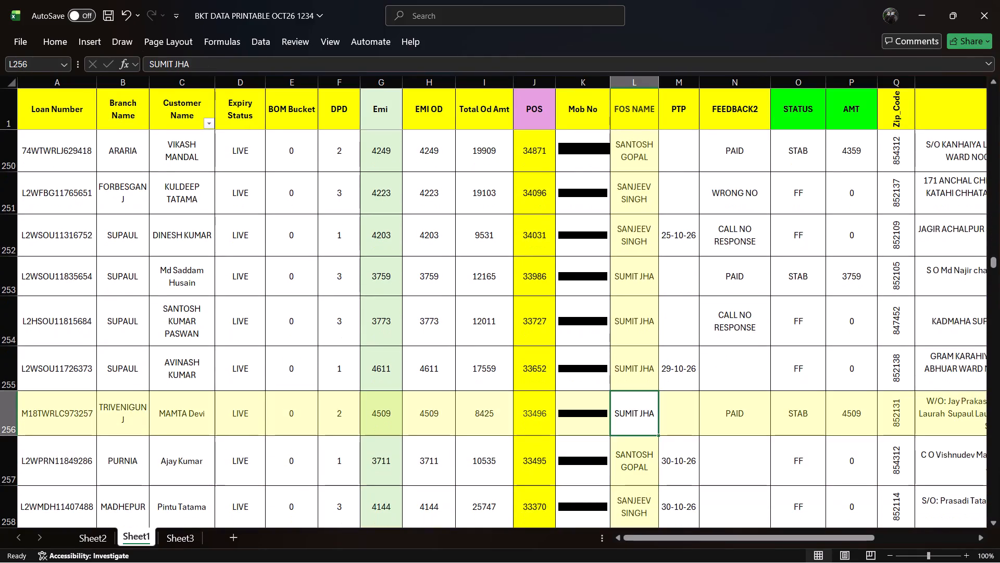
key(Down)
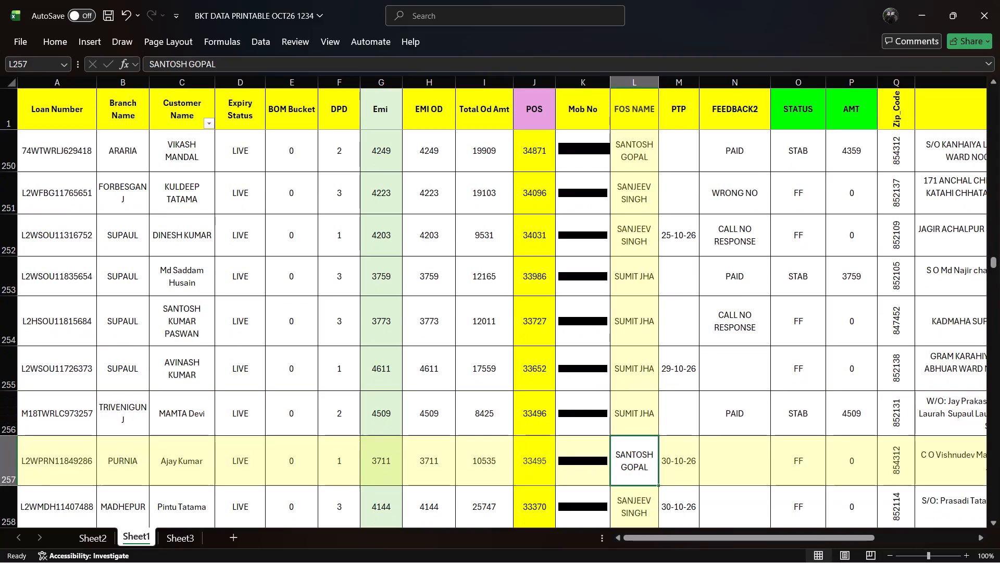
key(Down)
key(Down)
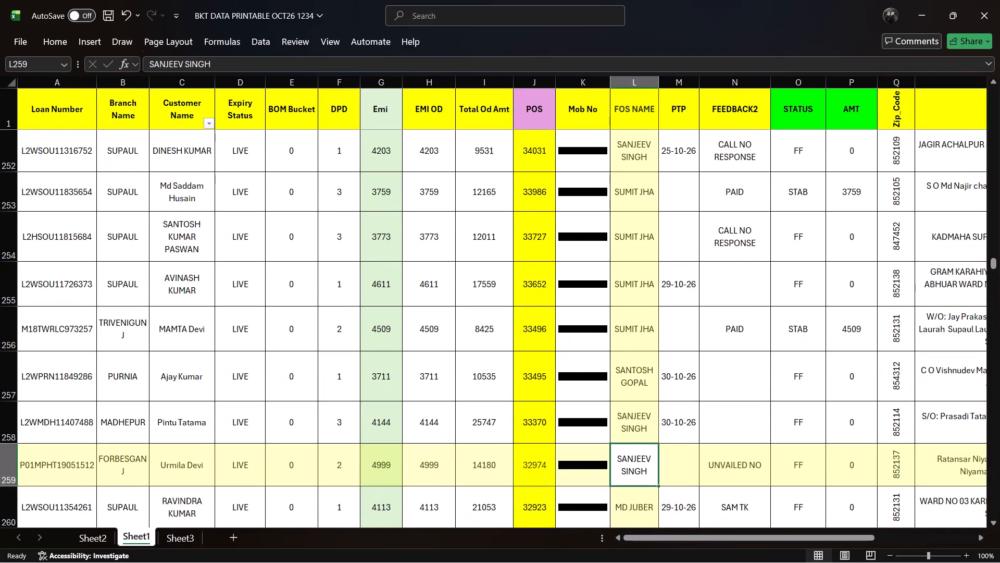
key(Right)
key(Right)
key(Left)
key(Left)
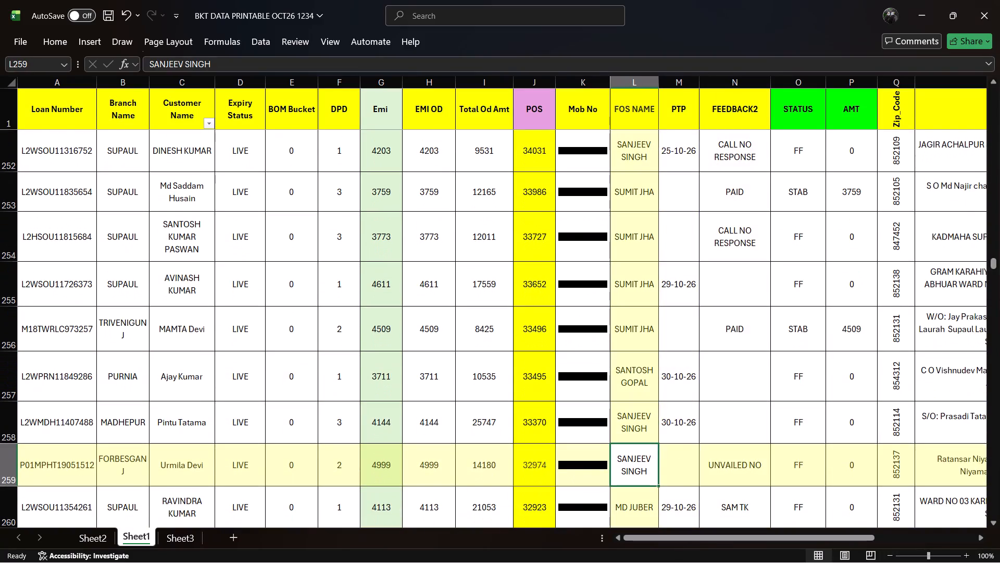
Check the PTP date and FEEDBACK2 entry of the row 260 record.
key(Down)
key(Down)
key(Up)
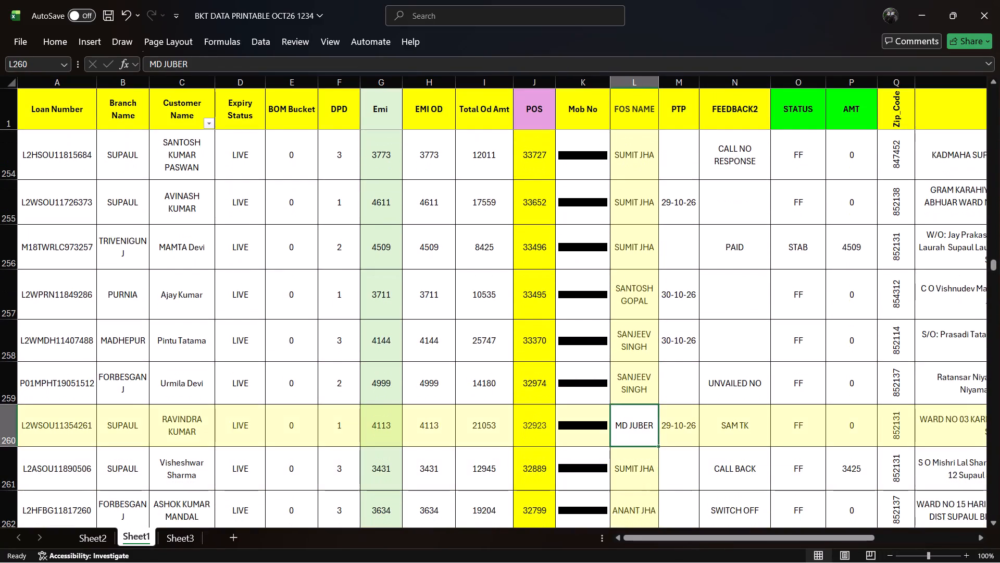
key(Right)
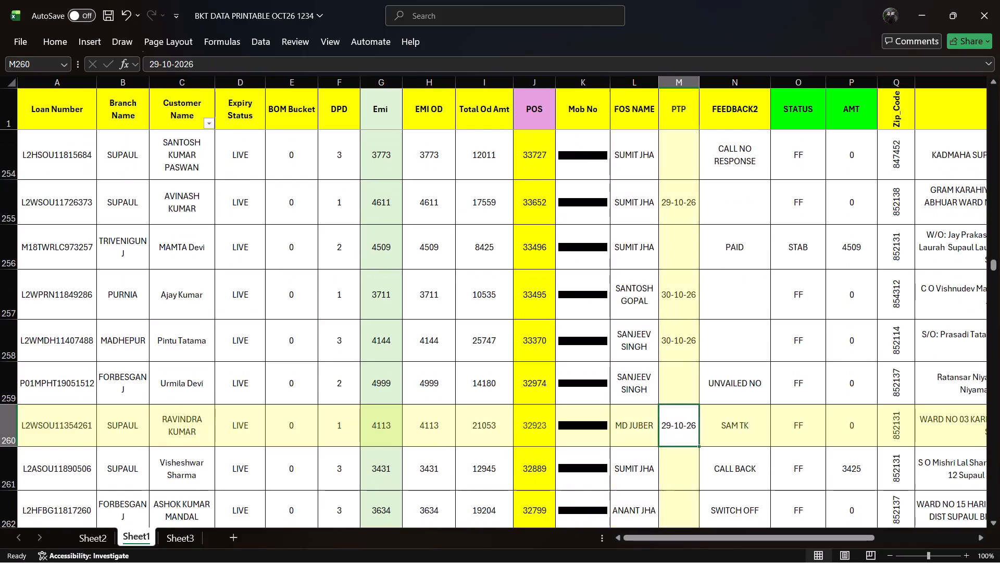
key(Right)
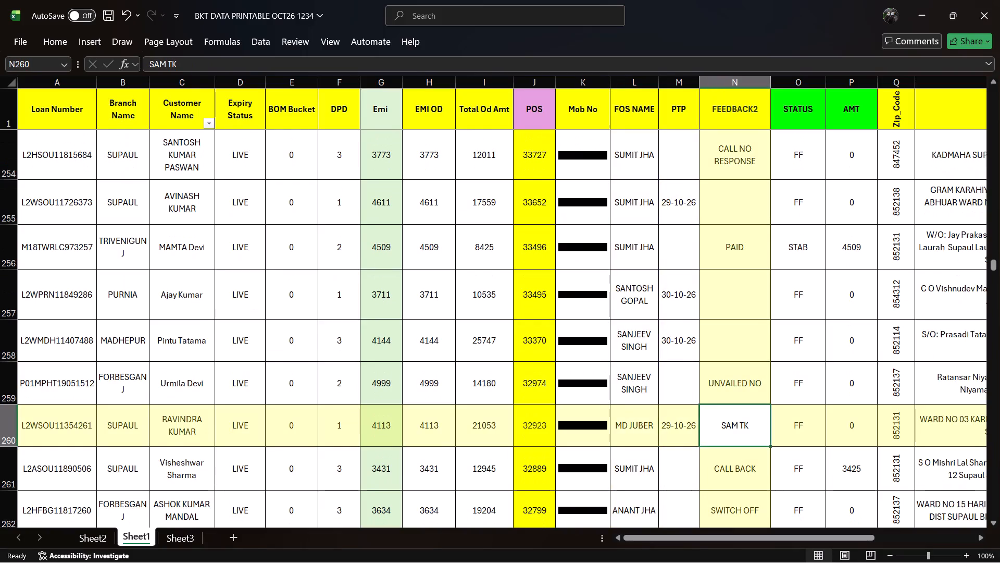
key(Left)
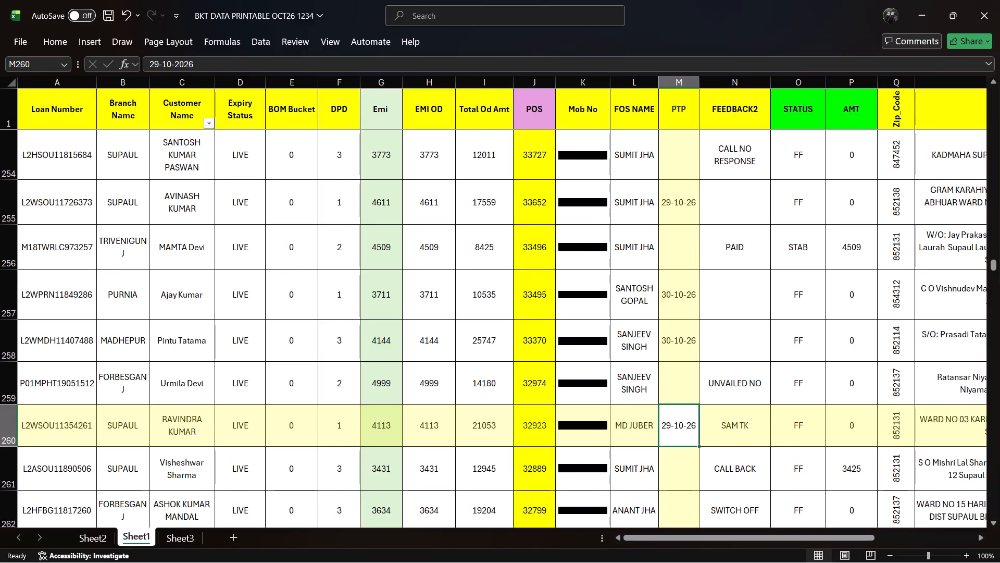
key(Down)
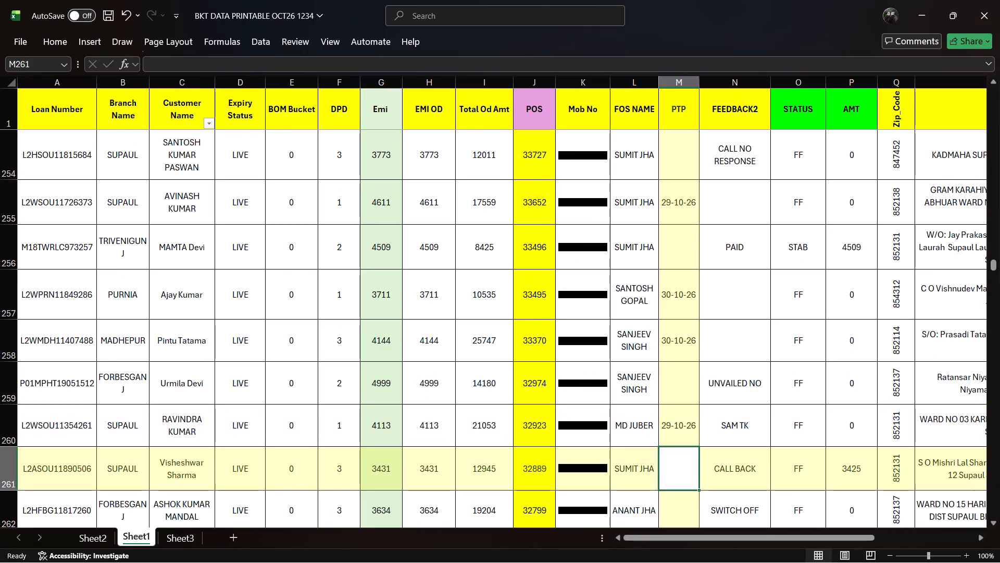
Look across the row 260 record from its loan number through its loan details to its FOS name.
key(Up)
key(Left)
key(Left)
key(Left)
key(Left)
key(Left)
key(Left)
key(Left)
key(Left)
key(Left)
key(Left)
key(Left)
key(Left)
key(Left)
key(Left)
key(Left)
key(Left)
key(Left)
key(Left)
key(Left)
key(Left)
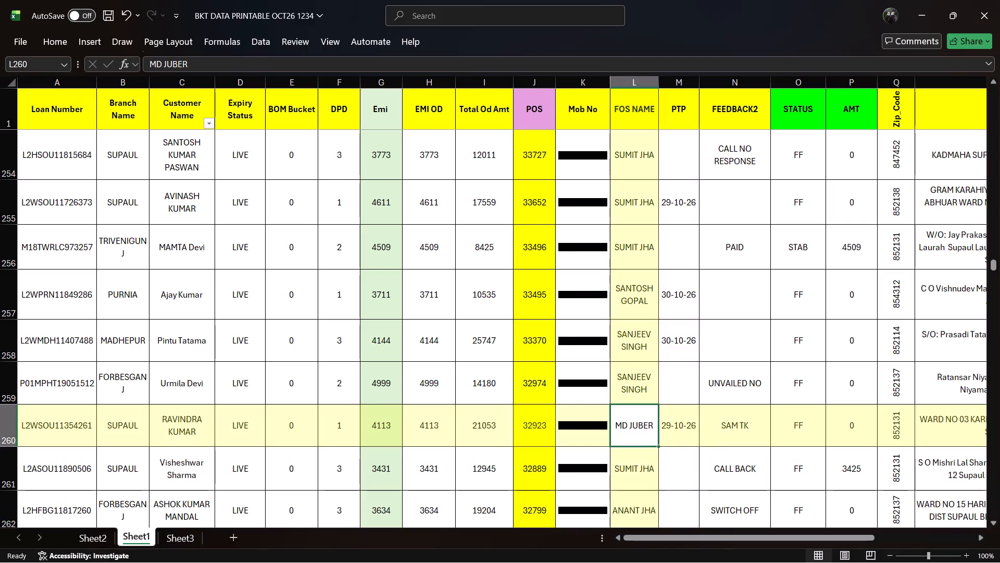
key(Right)
key(Right)
key(Right)
key(Right)
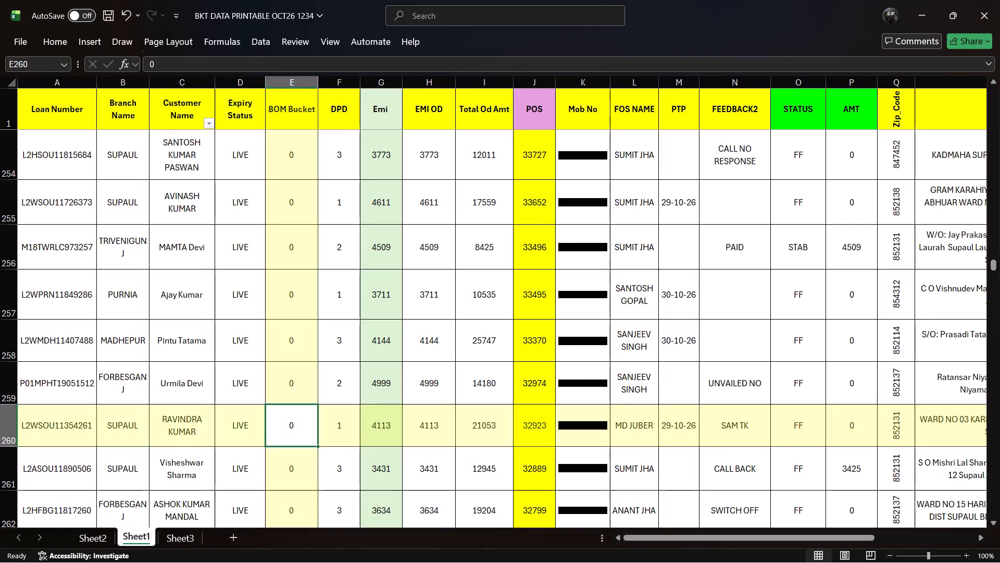
key(Right)
key(Right)
key(Right)
key(Right)
key(Right)
key(Right)
key(Right)
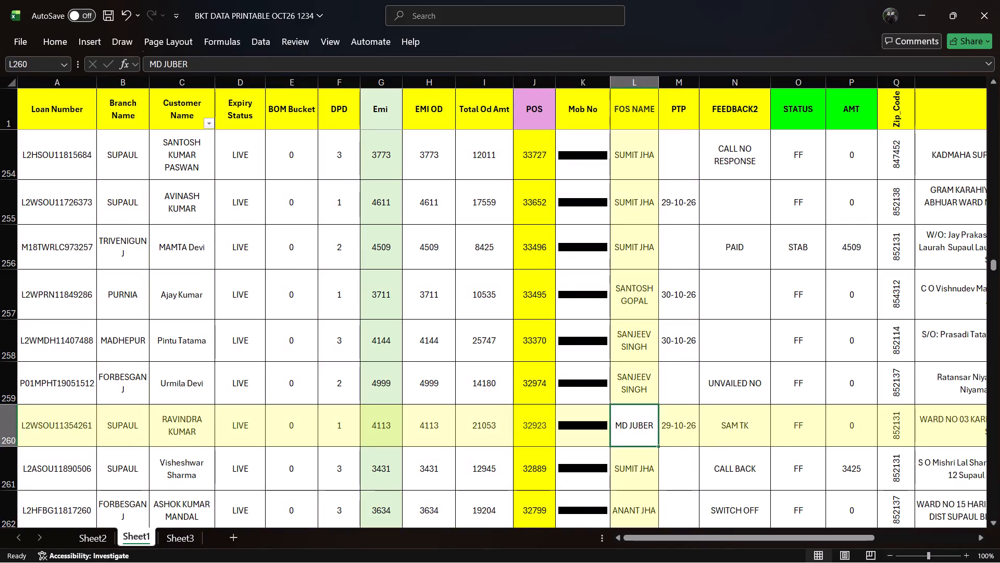
Review the PTP dates and feedback from row 260 through row 266, checking the row 264 and 266 records.
key(Right)
key(Down)
key(Down)
key(Down)
key(Down)
key(Down)
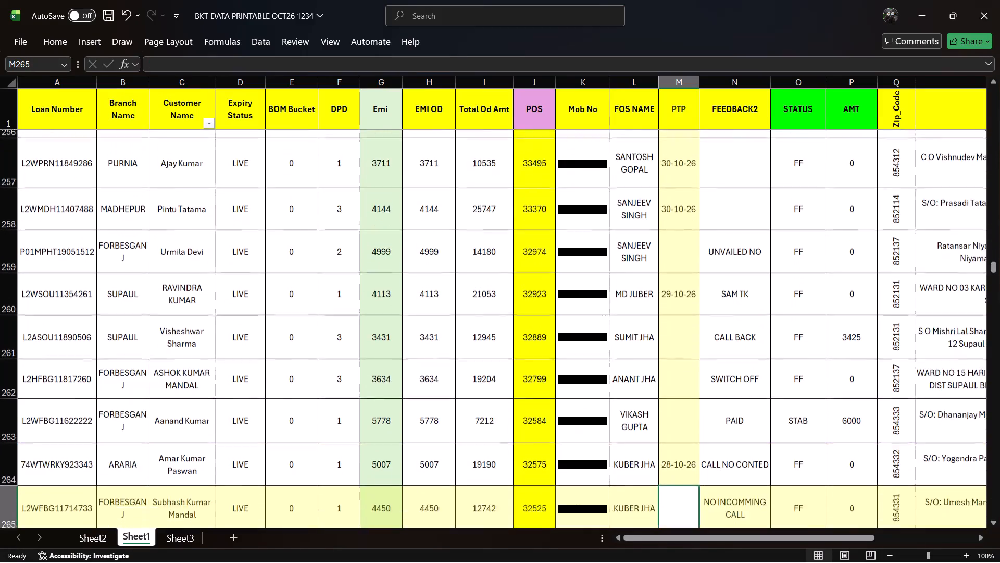
key(Down)
key(Up)
key(Up)
key(Up)
key(Down)
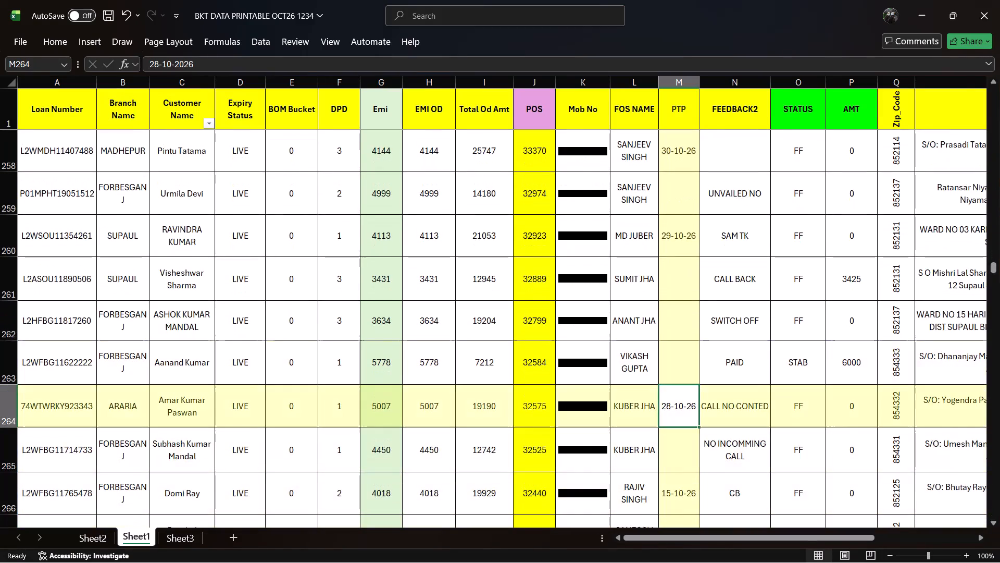
key(Left)
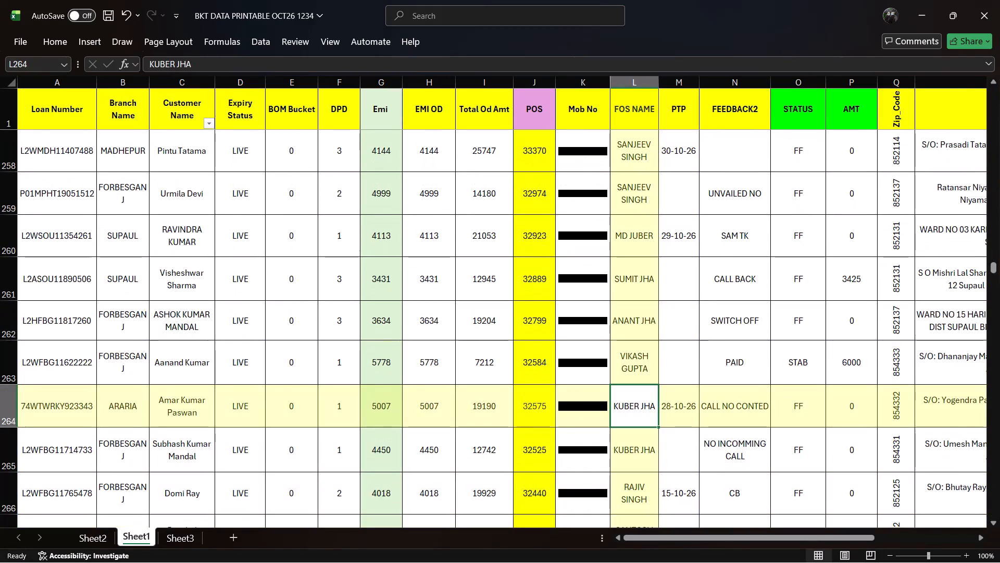
key(Right)
key(Right)
key(Down)
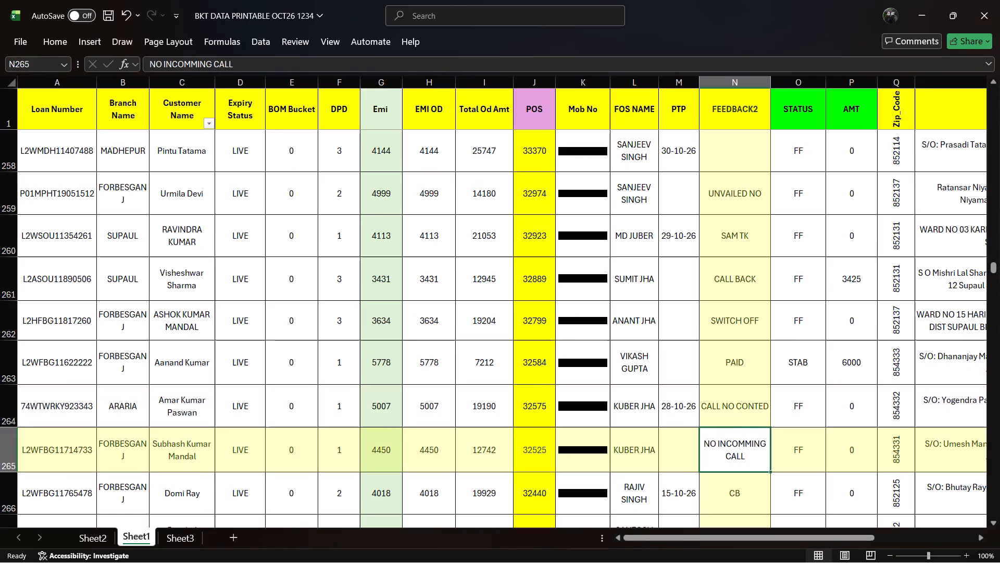
key(Down)
key(Left)
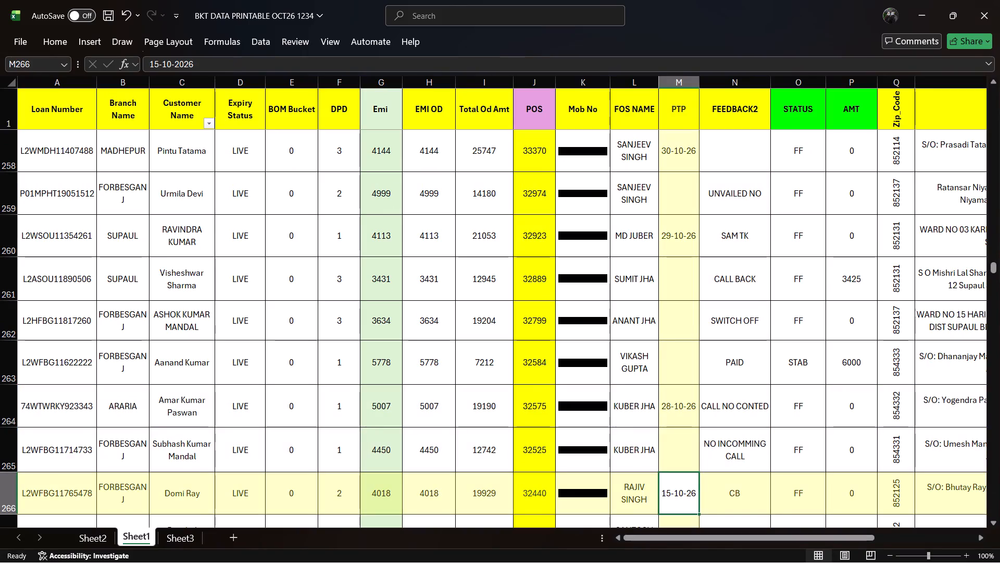
Check the mobile number of the row 266 record.
key(Left)
key(Left)
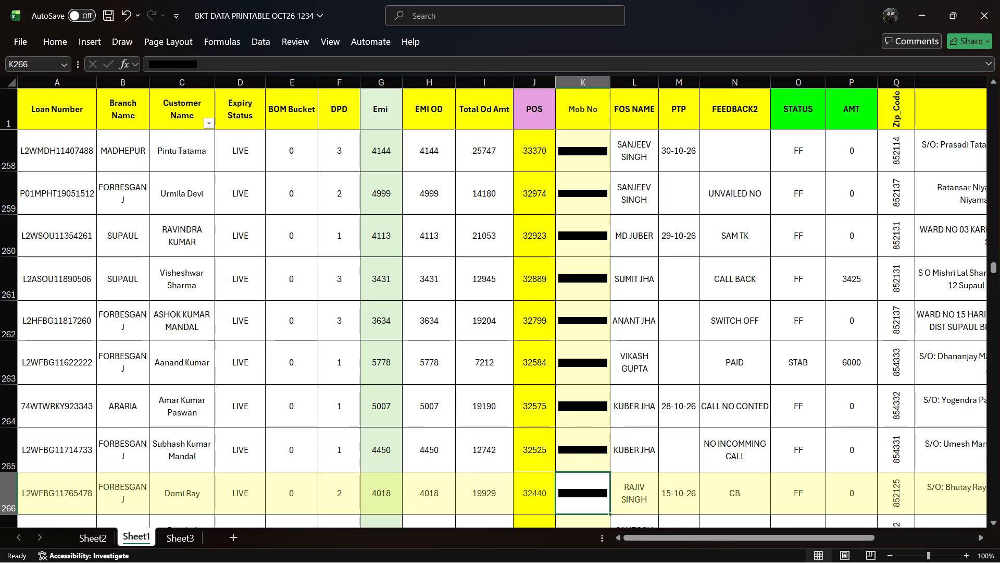
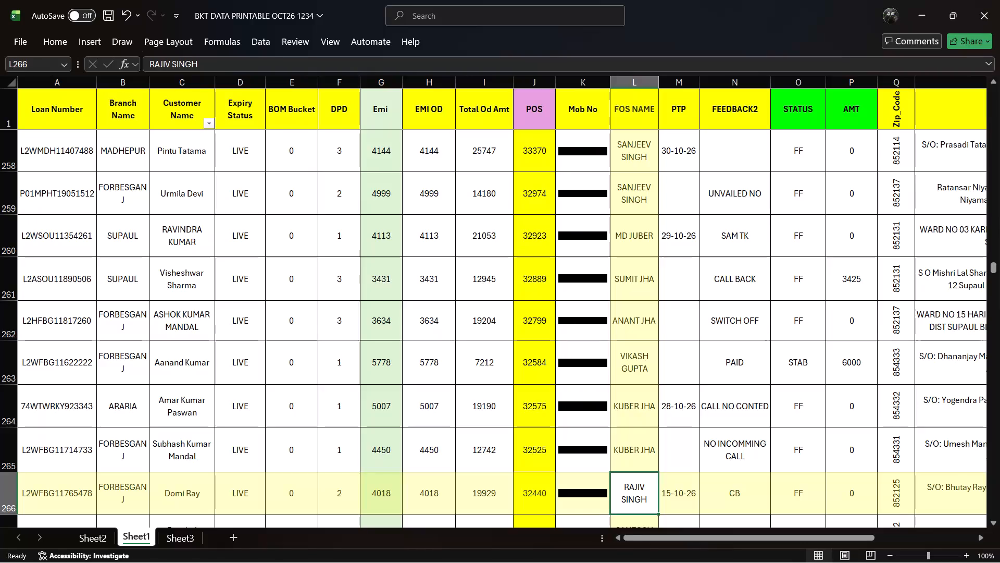
Replace the FEEDBACK2 entry of the row 266 record with CALL NO RESPONSE and save the workbook.
key(Down)
key(Down)
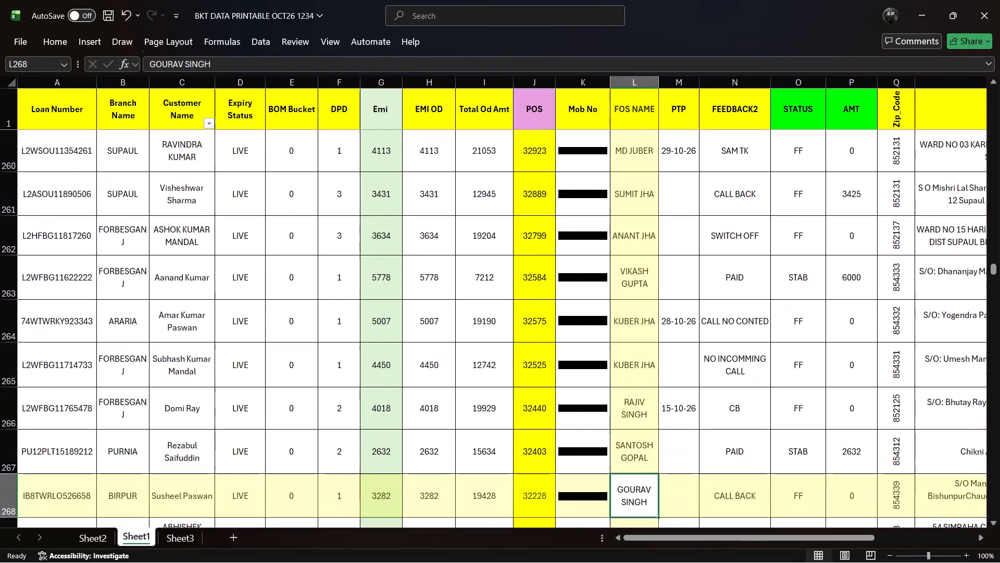
click(683, 408)
key(Right)
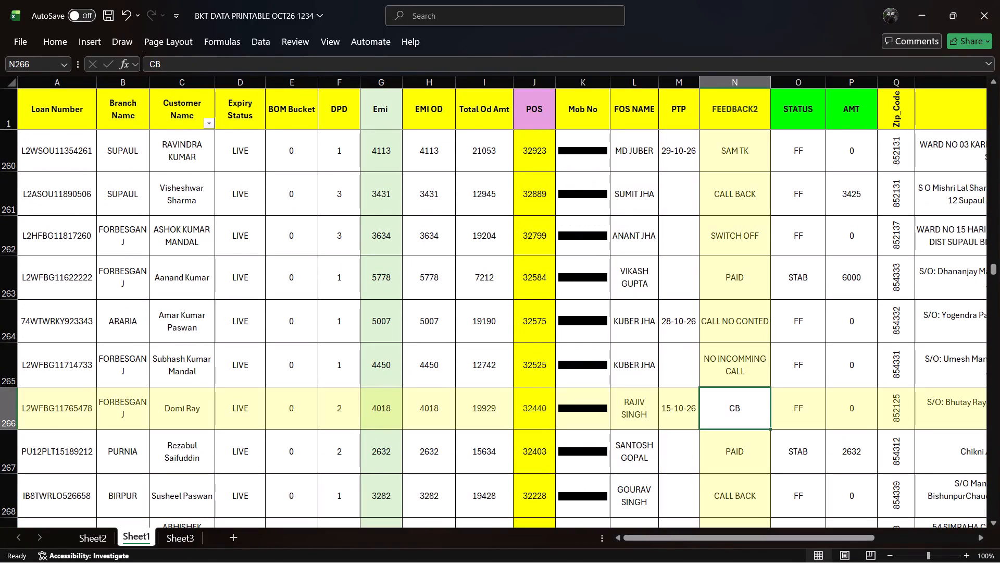
key(BackSpace)
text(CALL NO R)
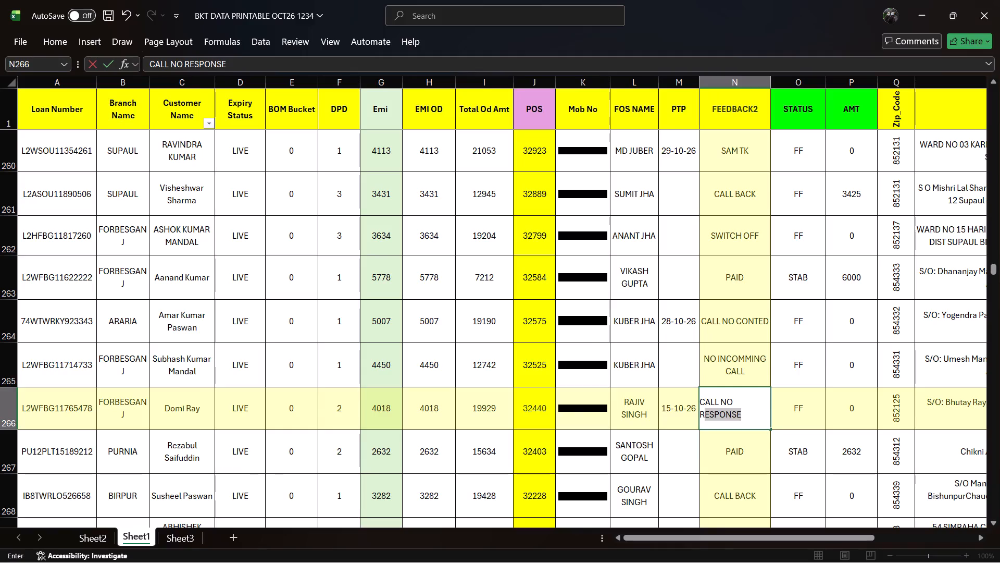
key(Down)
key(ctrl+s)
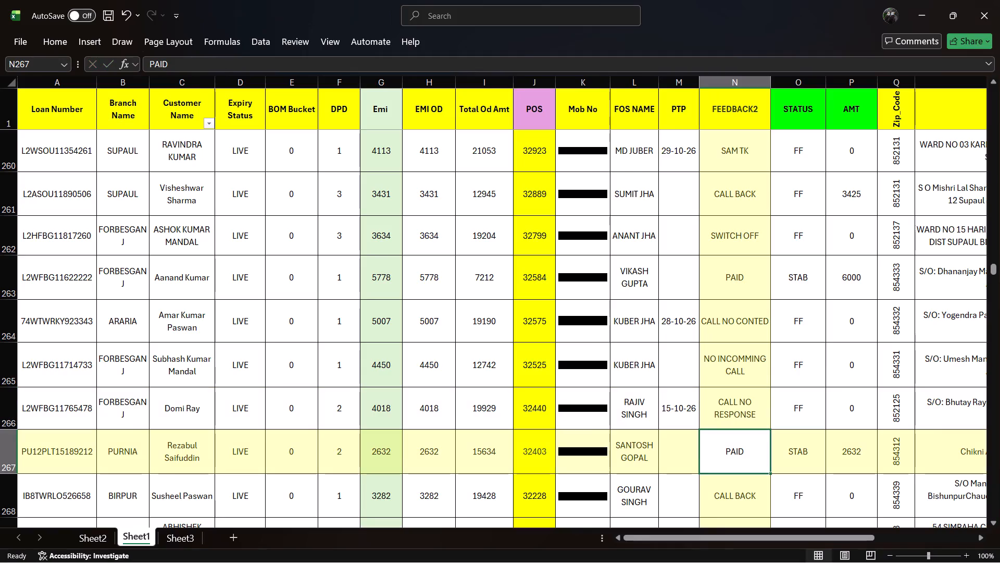
Review the PTP dates, FEEDBACK2 and STATUS entries from row 267 through row 276, rechecking the row 273 record.
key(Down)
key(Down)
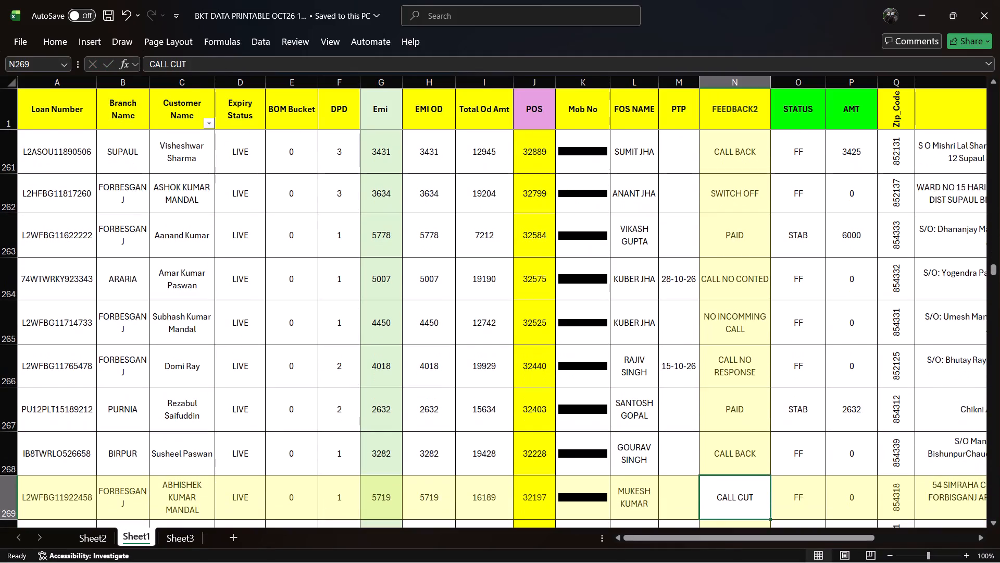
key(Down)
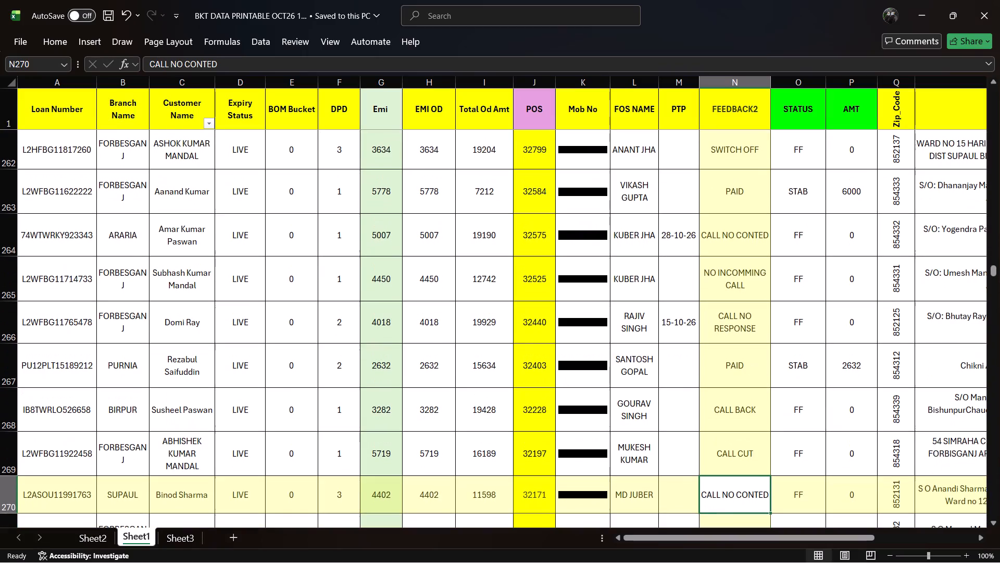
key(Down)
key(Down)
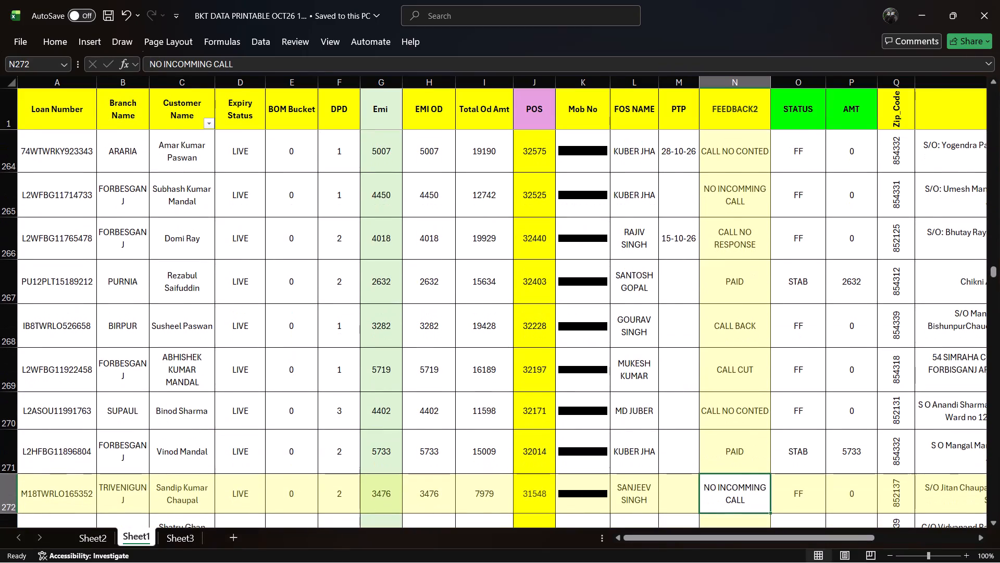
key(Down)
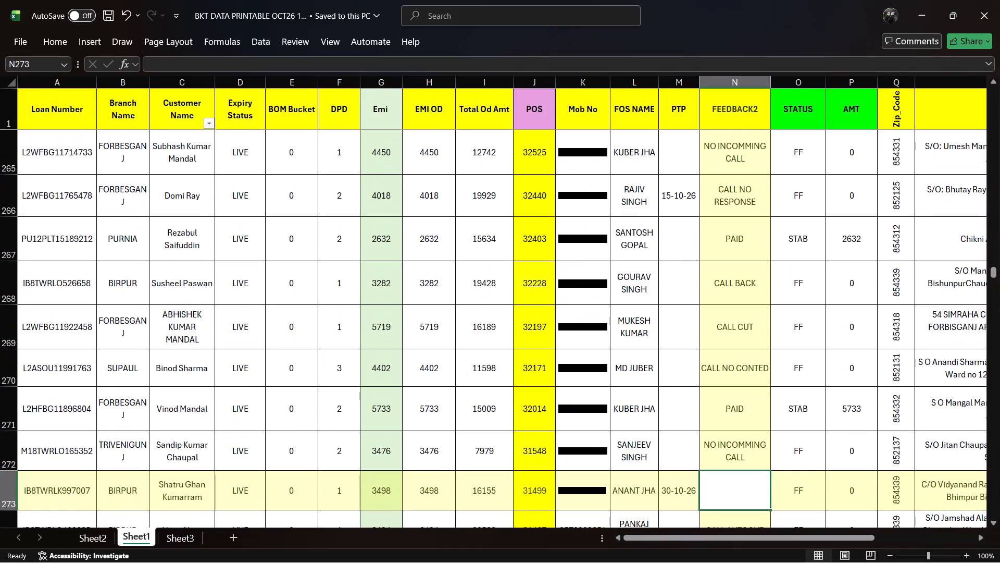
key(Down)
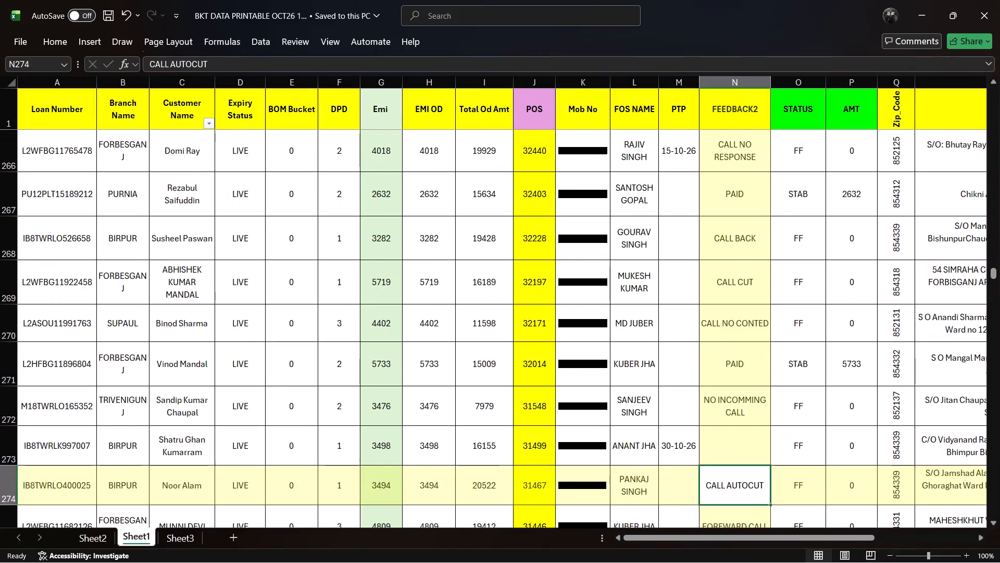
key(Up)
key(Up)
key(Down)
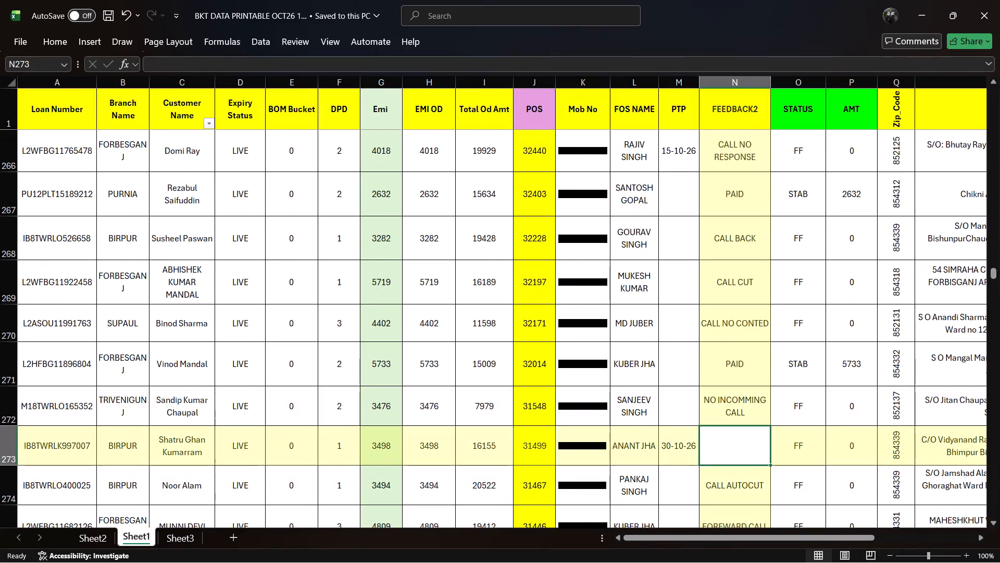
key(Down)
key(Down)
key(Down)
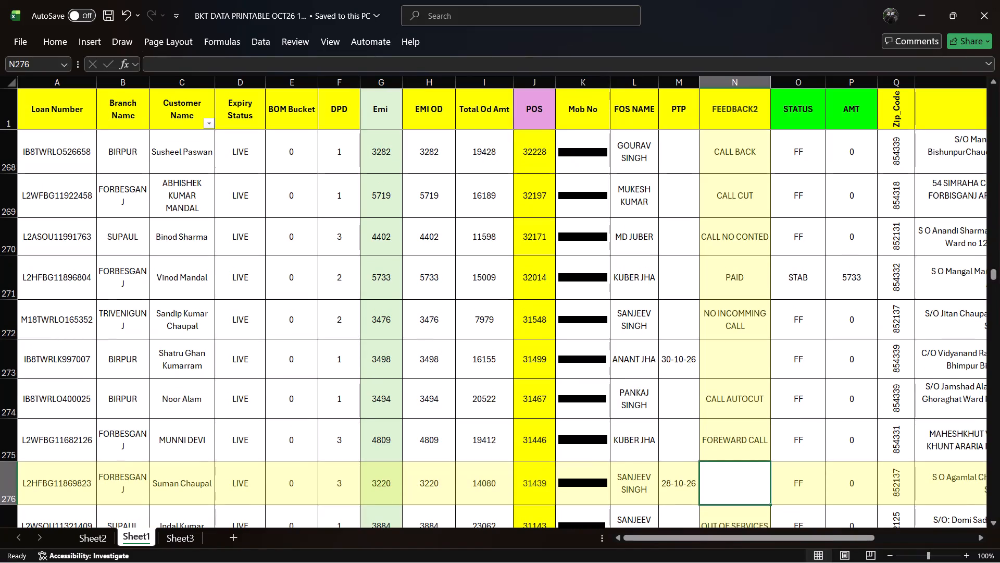
Consult the row 276 record's mobile number, enter SWITCH OFF as its FEEDBACK2 value, and save the workbook.
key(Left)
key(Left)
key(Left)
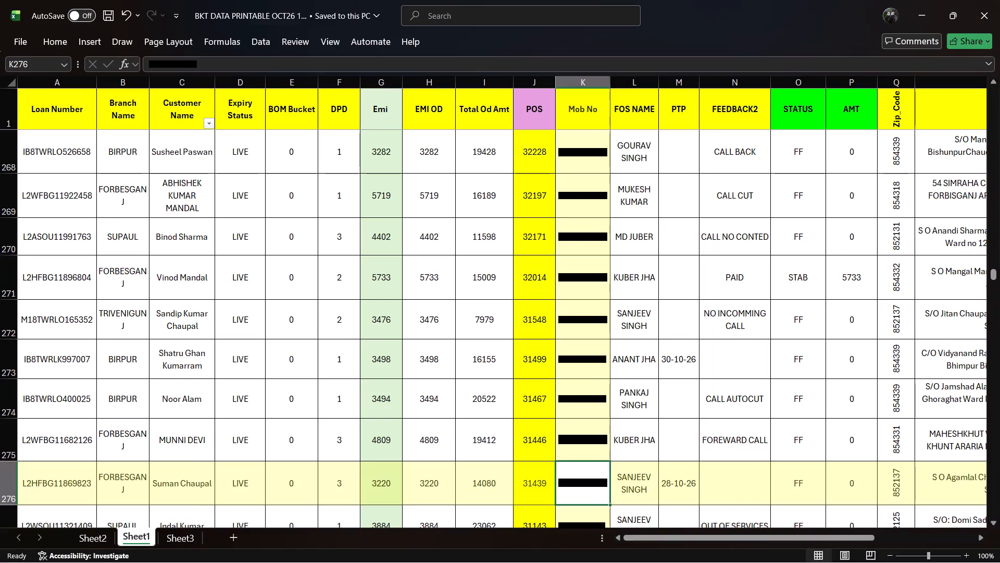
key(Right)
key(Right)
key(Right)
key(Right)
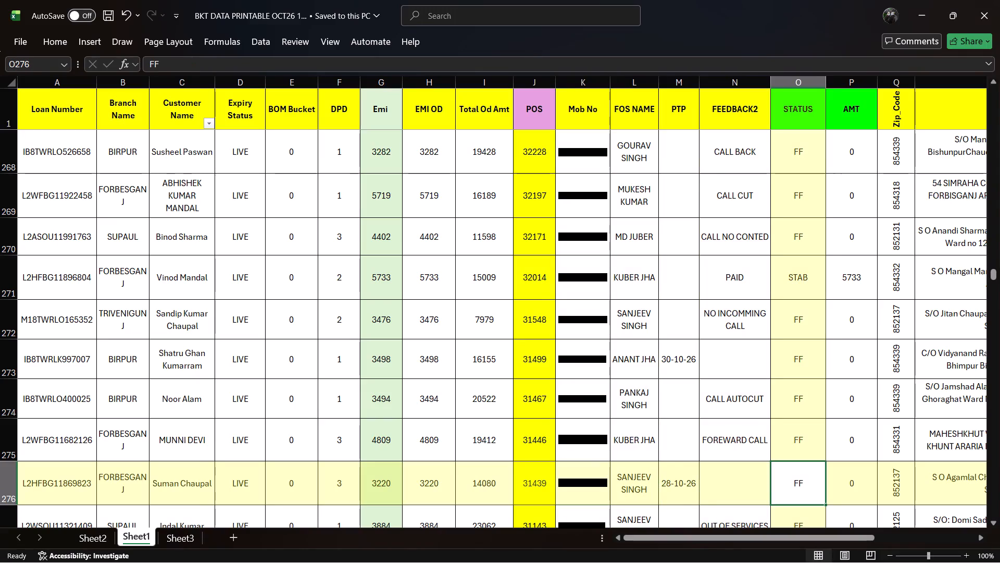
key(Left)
text(SW)
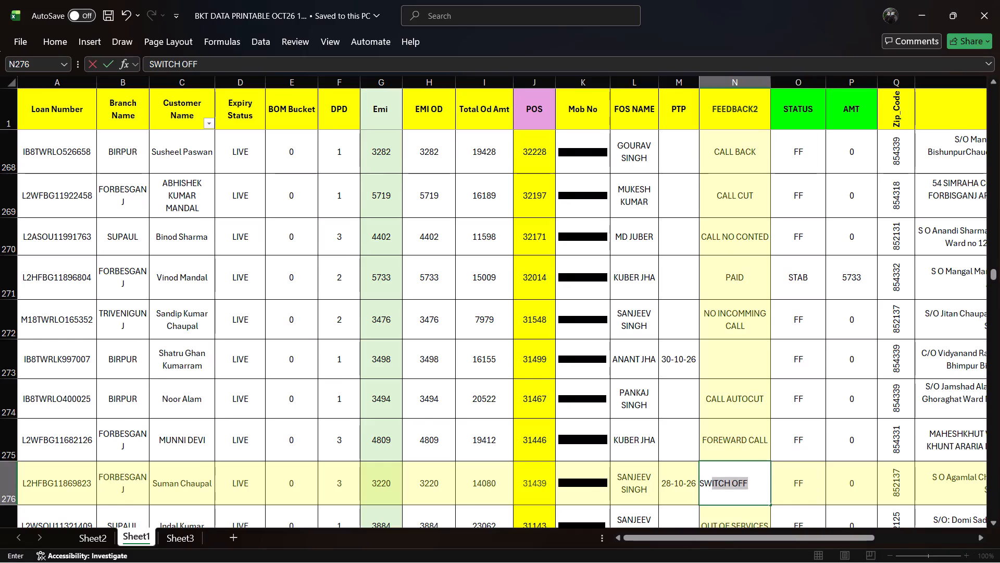
key(Down)
key(ctrl+s)
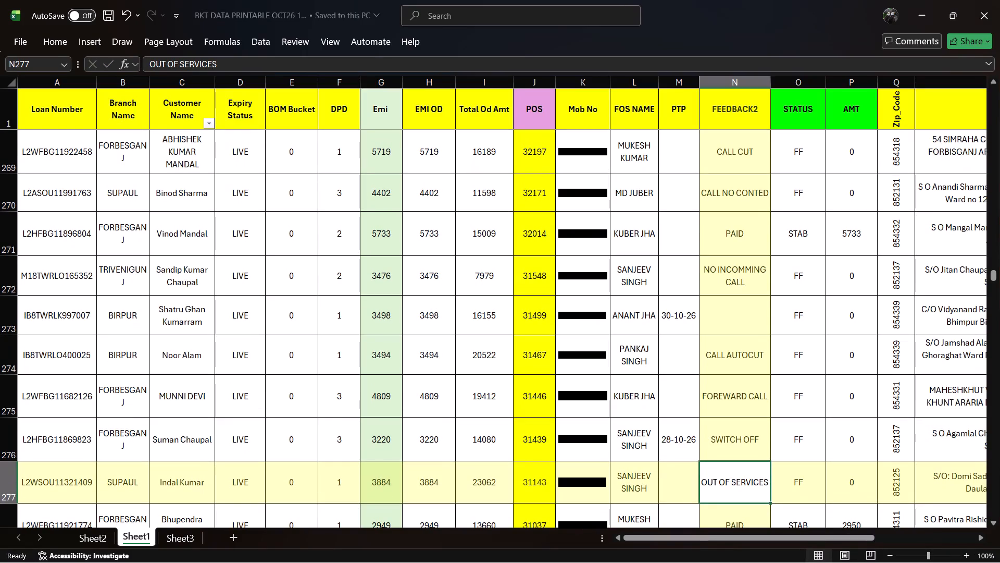
Review the PTP dates, FEEDBACK2 and STATUS entries from row 277 through row 288 for accounts pending payment.
key(Down)
key(Down)
key(Down)
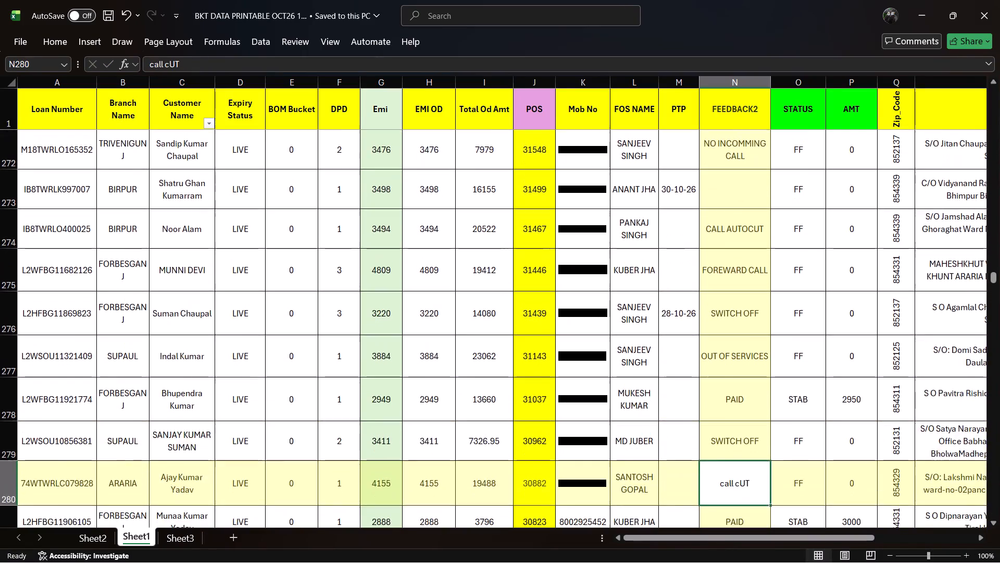
key(Down)
key(Down)
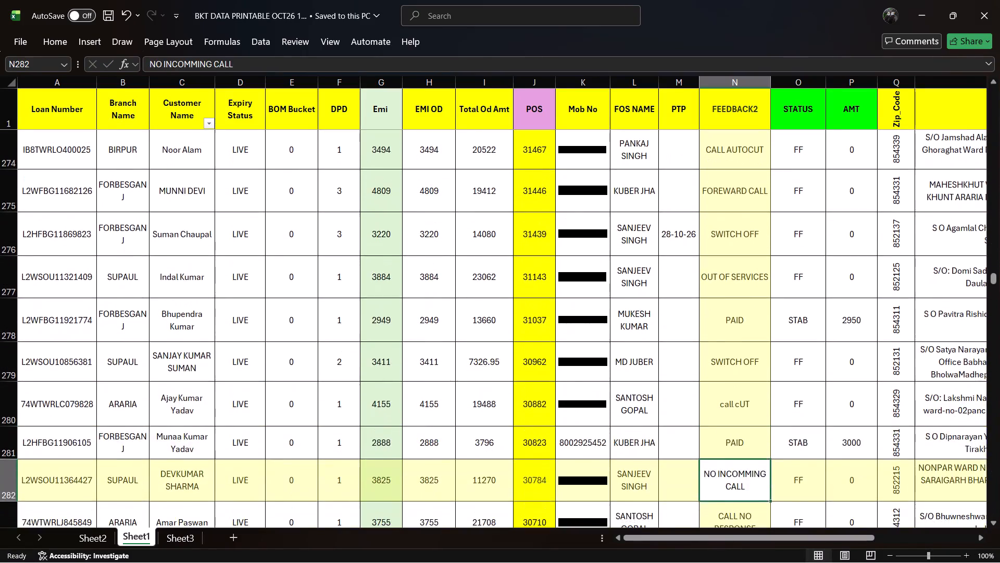
key(Down)
key(Down)
key(Down)
key(Down)
key(Down)
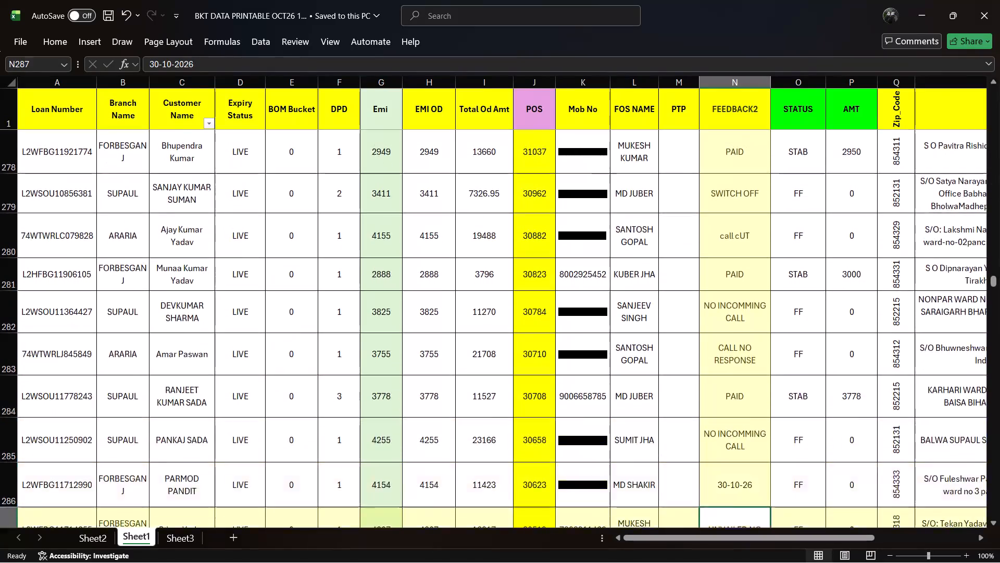
key(Down)
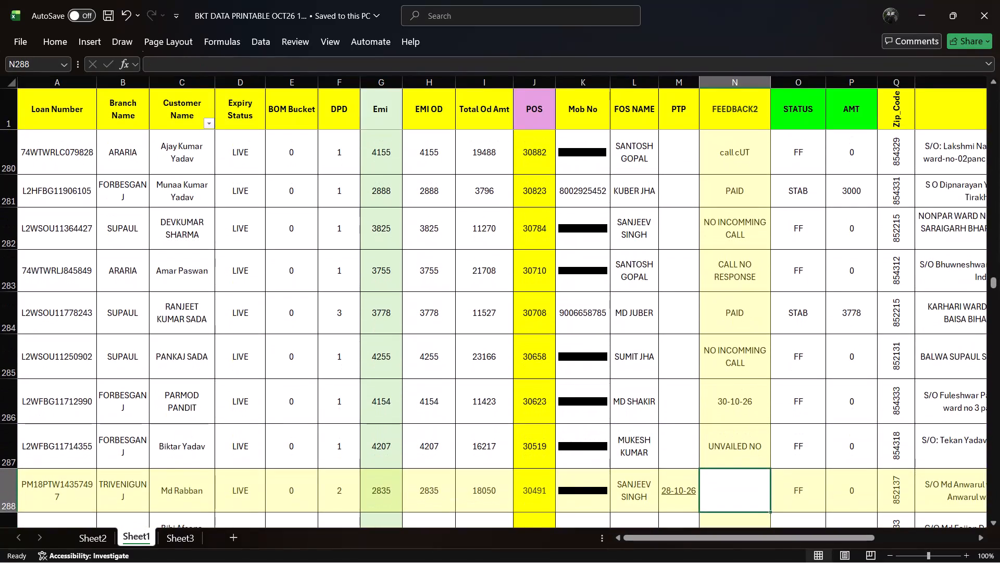
Look up the mobile number of the row 288 record.
key(Left)
key(Left)
key(Left)
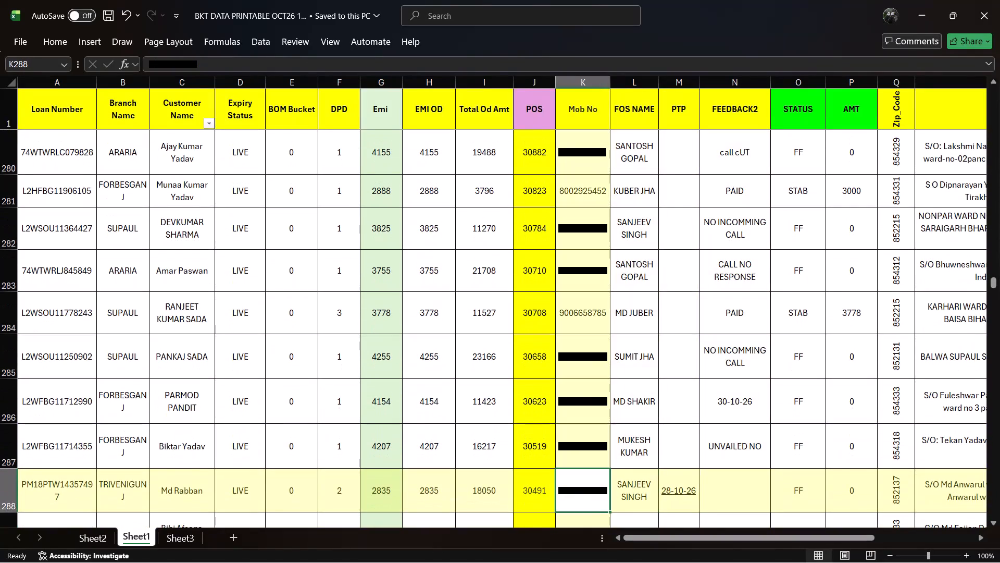
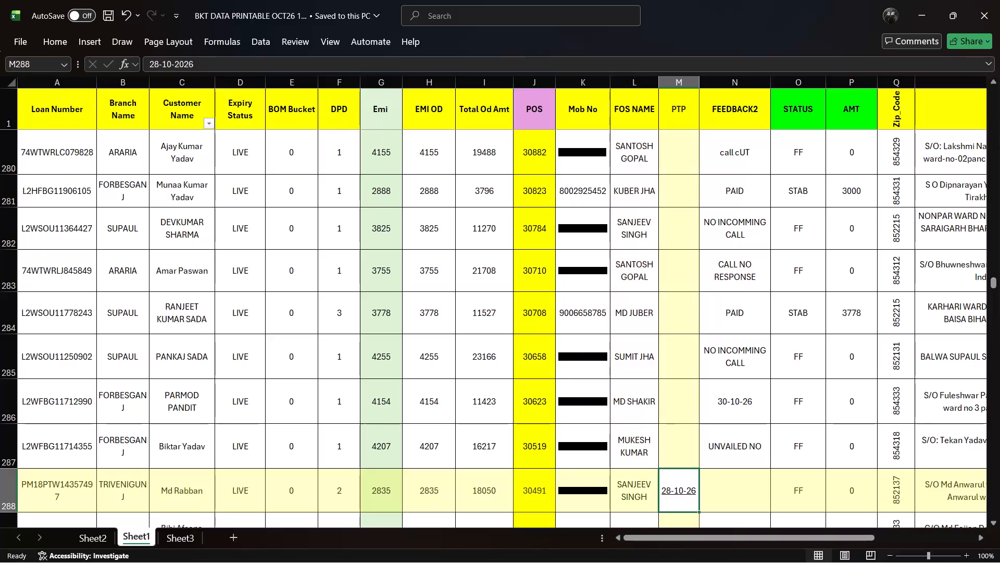
Set the row 288 record's PTP date to 29-10-2026 and save the workbook.
double_click(689, 491)
key(Left)
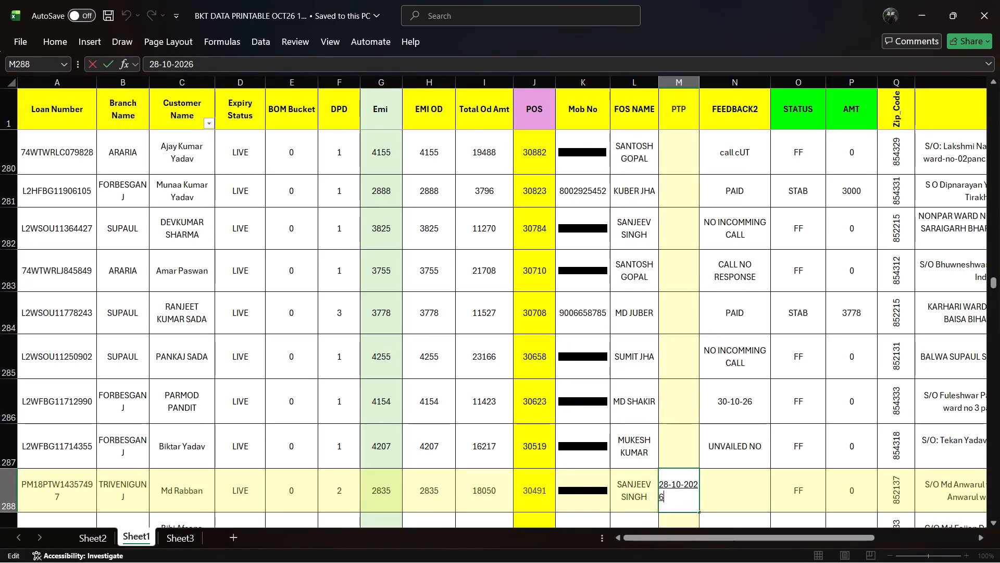
key(Left)
key(Left)
key(Left)
key(Left)
key(Left)
key(Left)
key(Left)
key(BackSpace)
key(9)
key(Down)
key(Right)
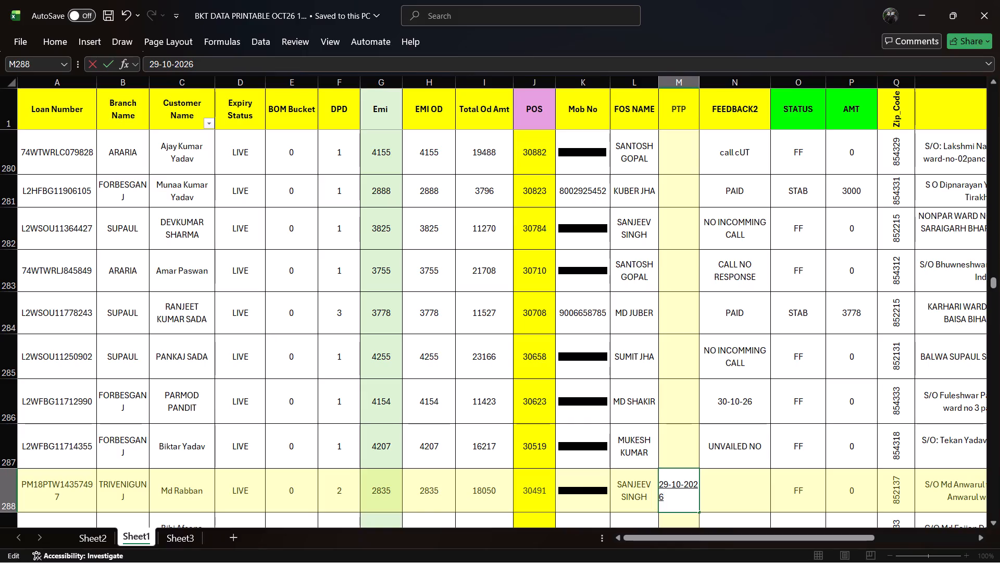
click(728, 499)
key(Down)
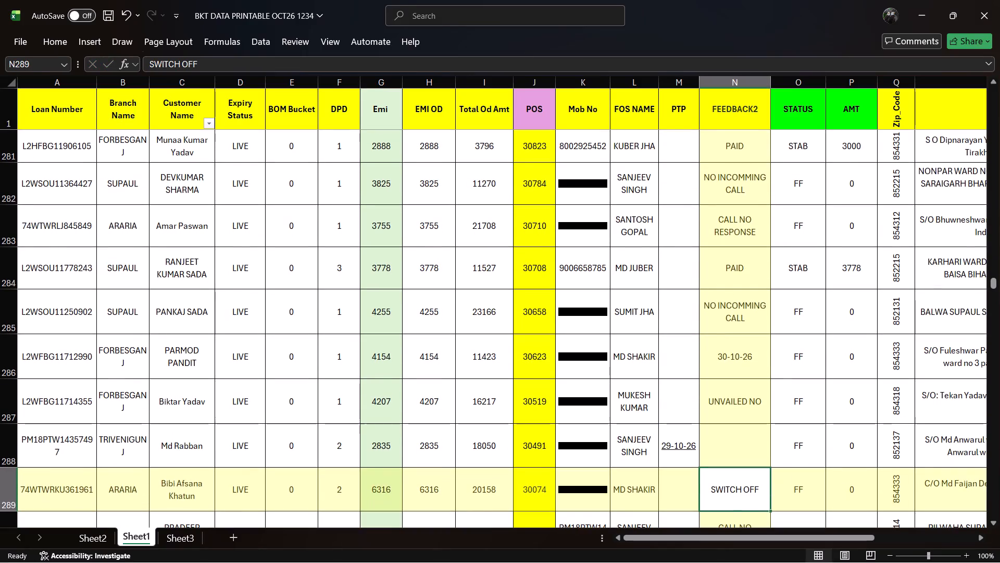
key(ctrl+s)
Review the FEEDBACK2 and STATUS entries from row 288 through row 291, consulting the row 290 record's Mob No entry.
key(Down)
key(Down)
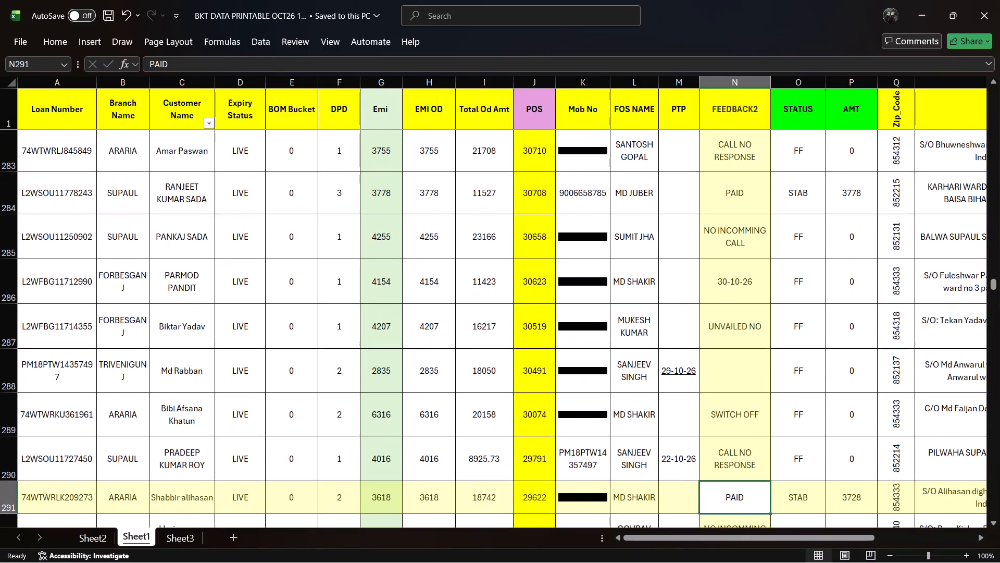
key(Up)
key(Up)
key(Up)
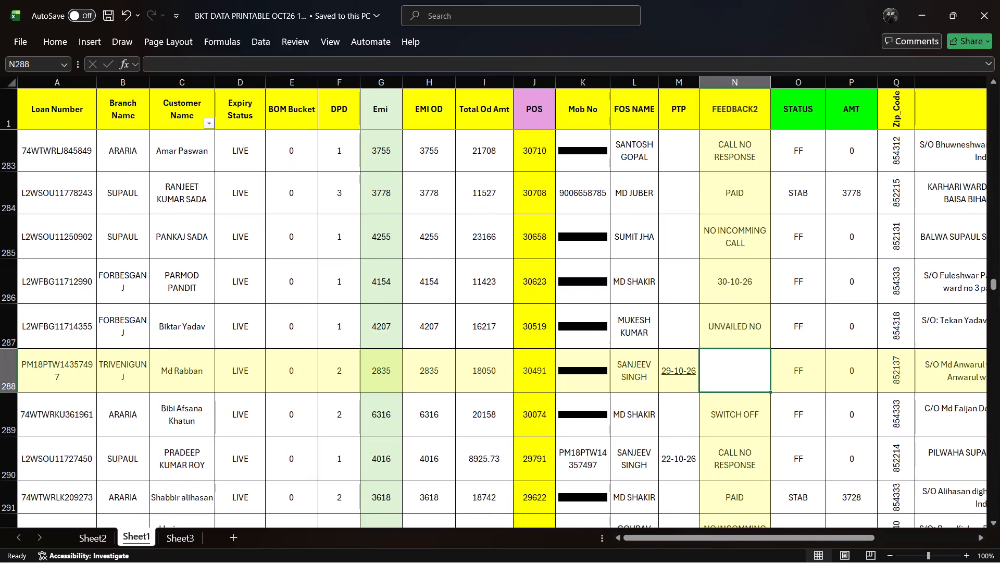
key(Down)
key(Down)
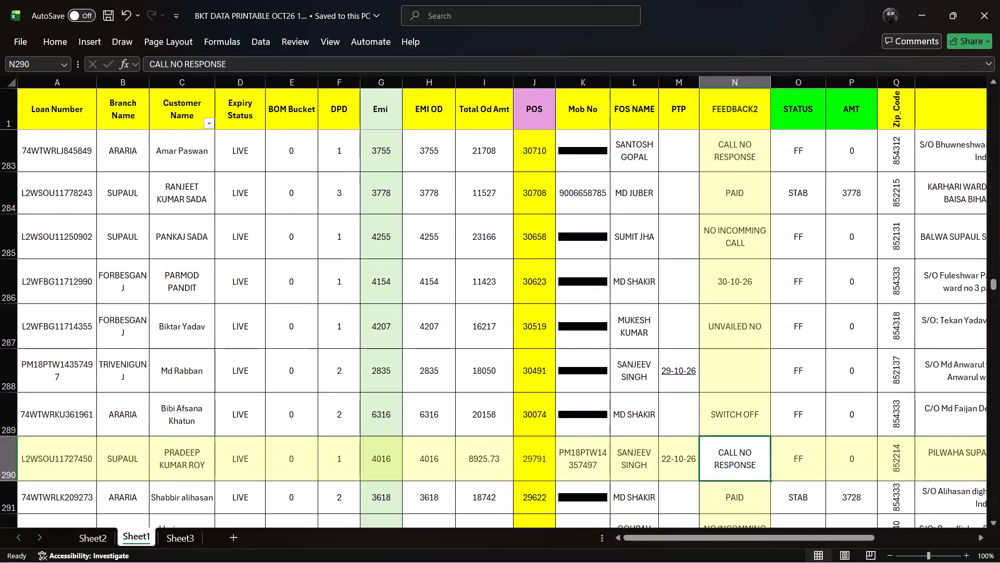
key(Left)
key(Left)
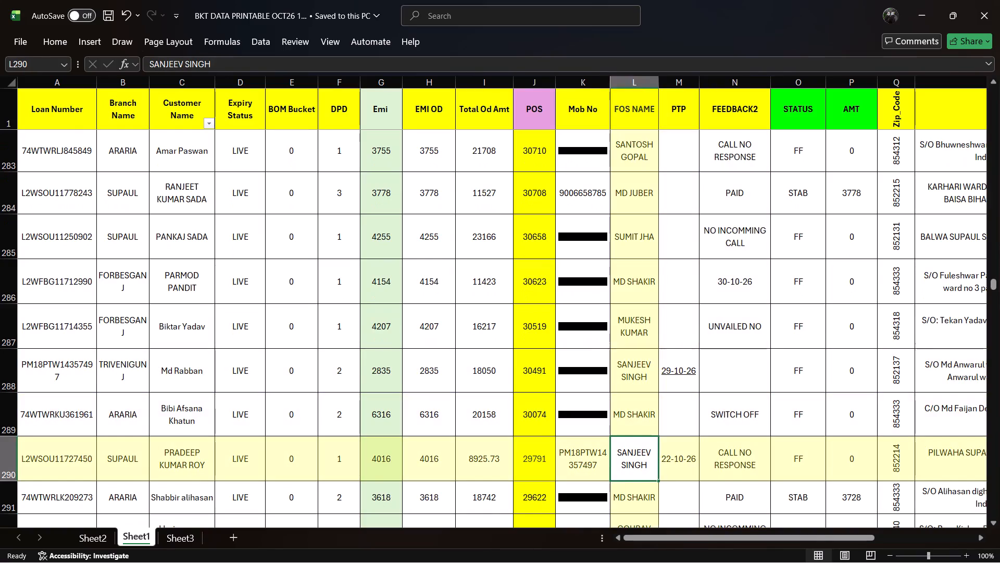
key(Left)
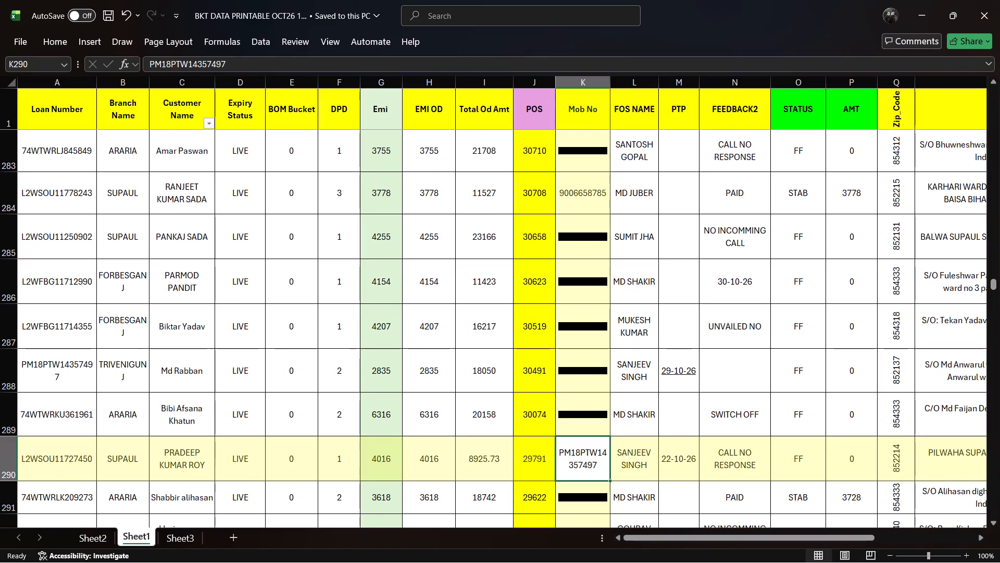
click(729, 462)
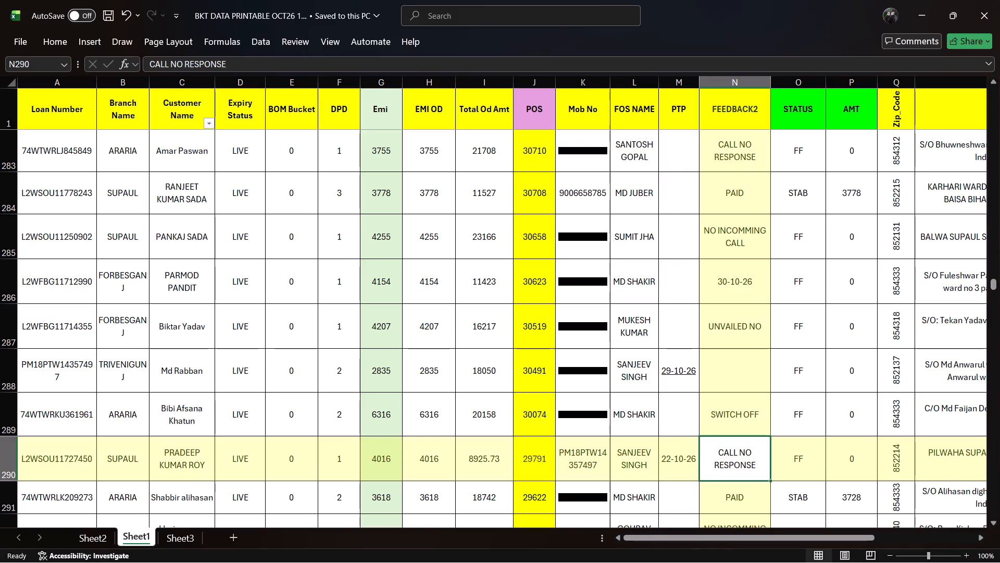
Review the entries from row 291 through row 297 for accounts pending payment, consulting the row 292 record's mobile number.
key(Down)
key(Down)
key(Left)
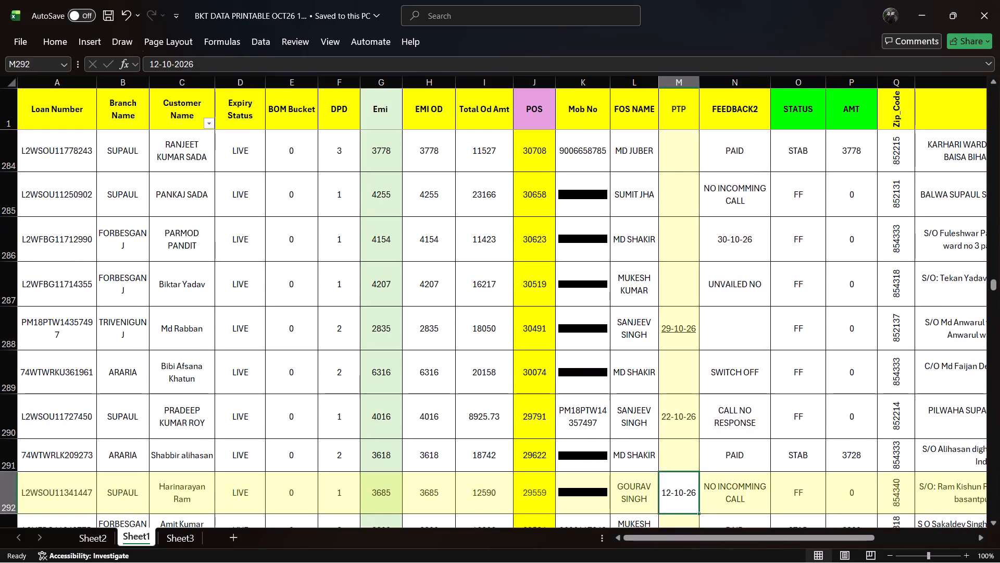
key(Left)
key(Left)
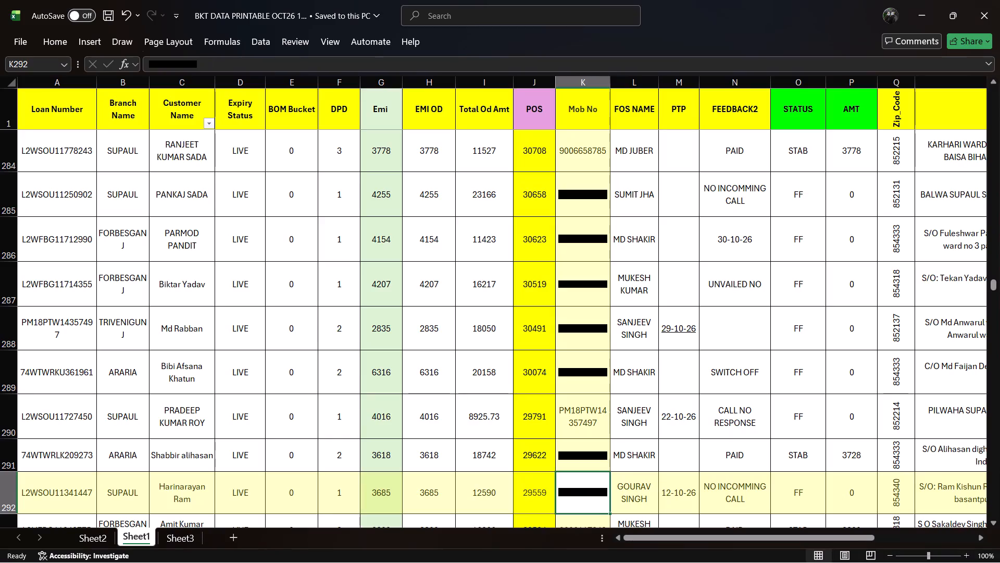
key(Down)
key(Down)
key(Down)
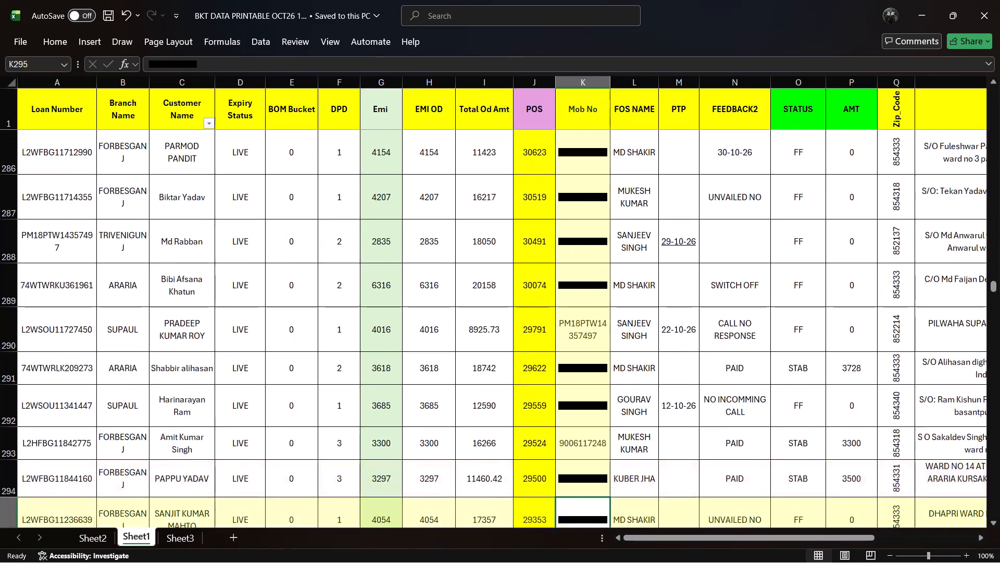
key(Down)
key(Down)
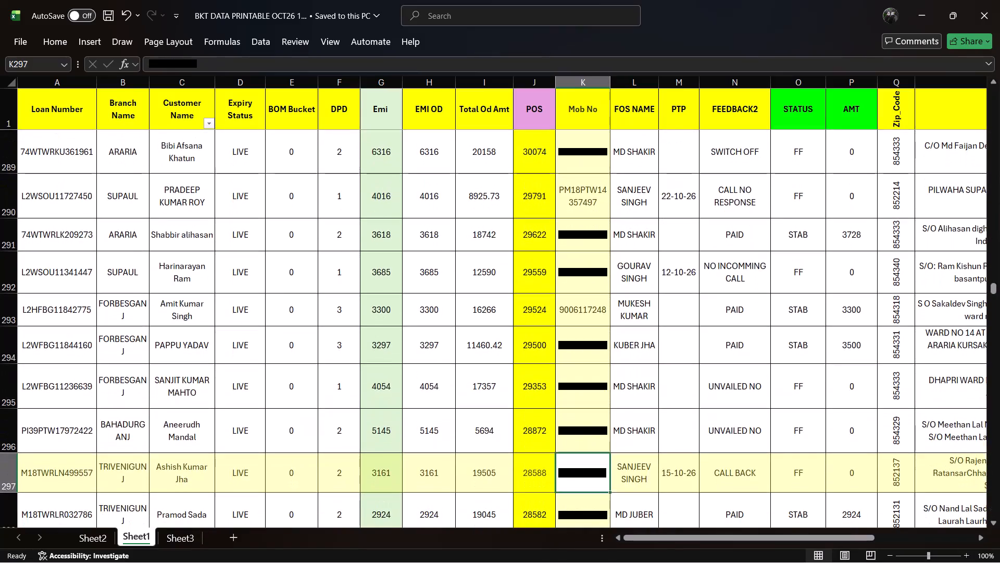
Consult the row 297 record's mobile number, enter SWITCH OFF as its FEEDBACK2 value, and save the workbook.
click(683, 475)
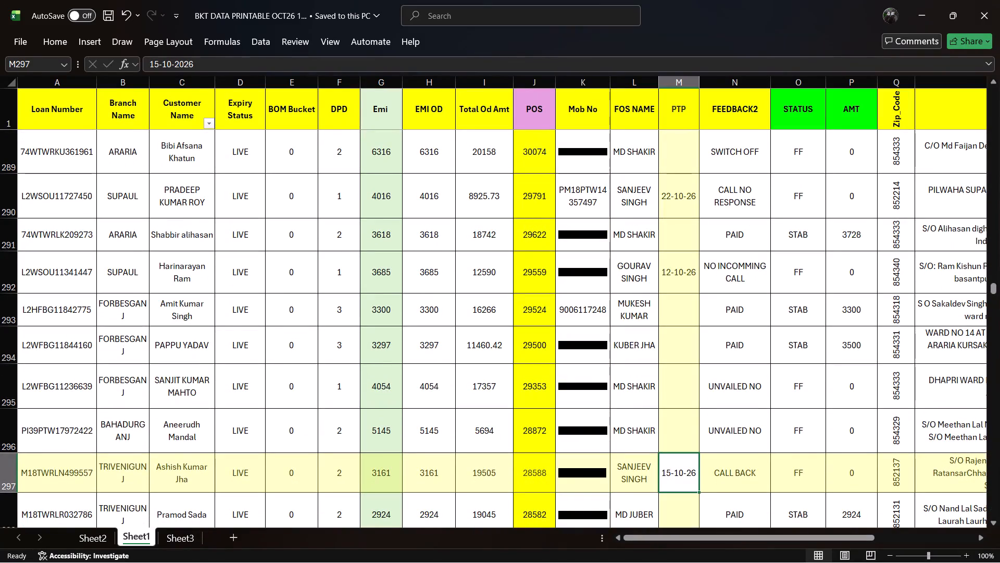
key(Left)
key(Left)
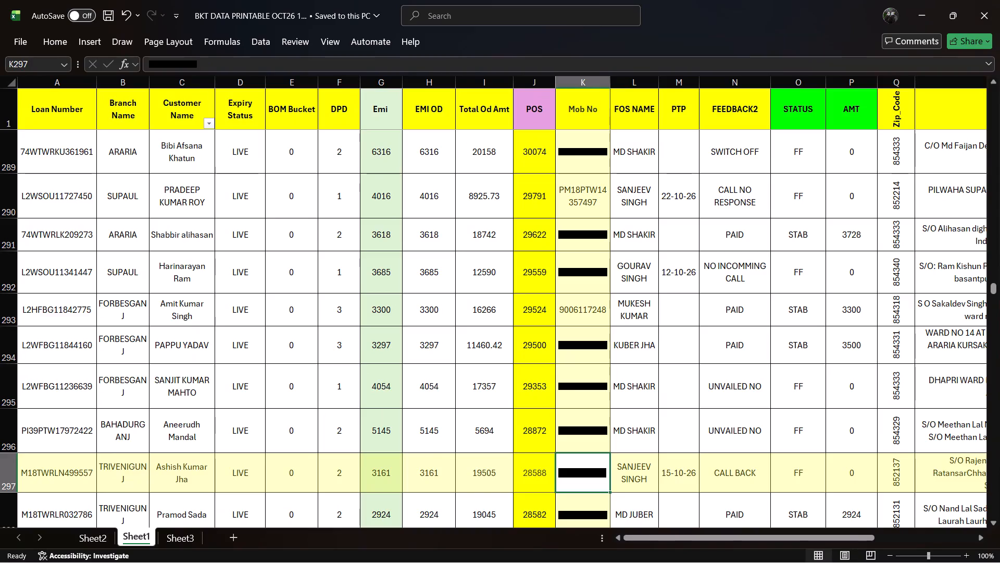
key(Down)
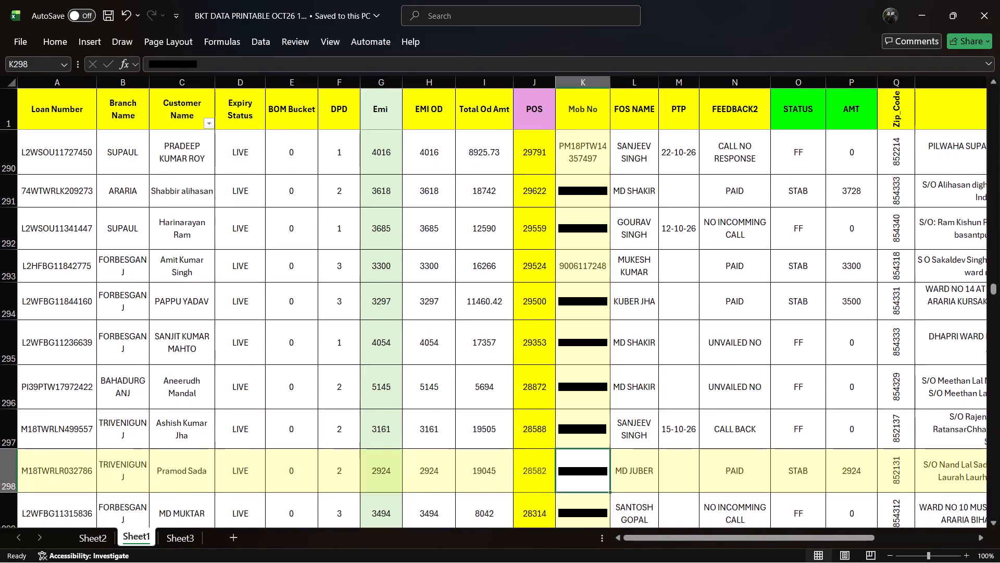
key(Down)
key(Down)
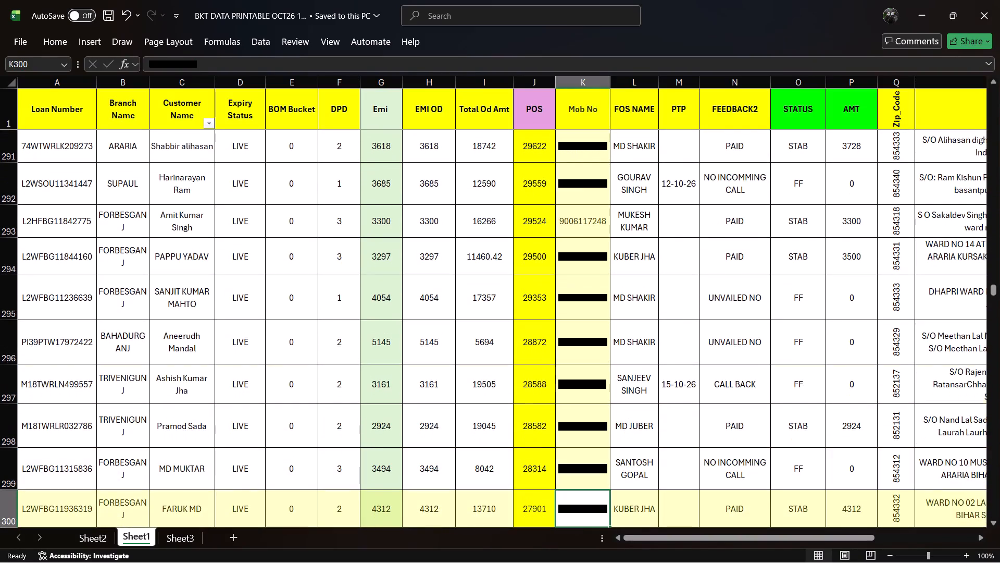
click(752, 386)
key(BackSpace)
text(SW)
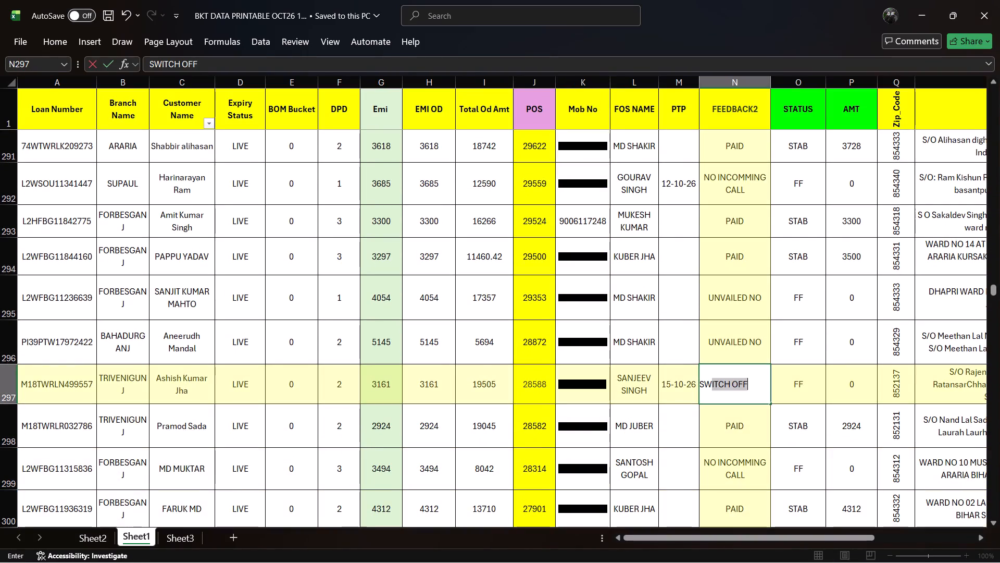
key(Down)
key(ctrl+s)
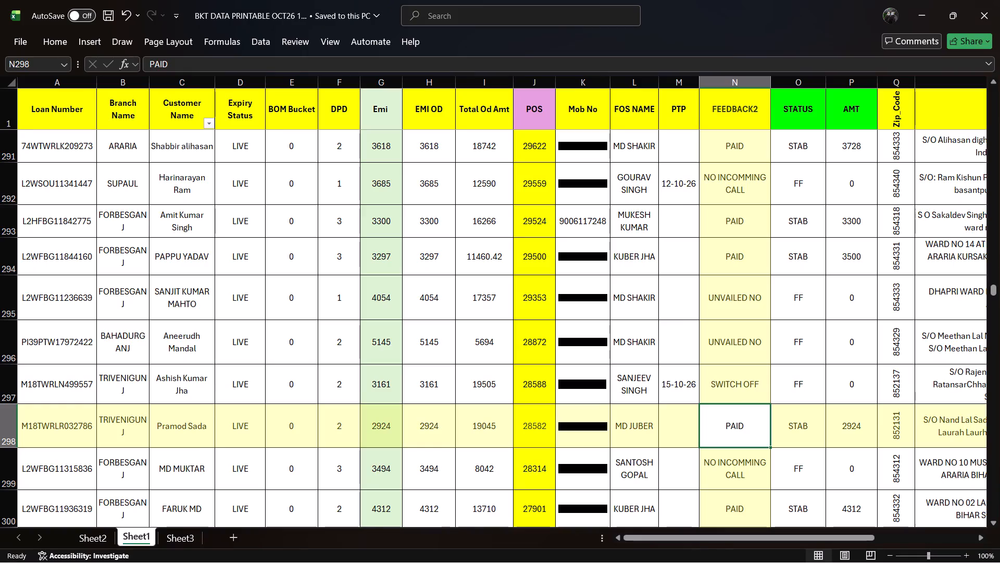
Review the PTP dates and FEEDBACK2 entries from row 298 through row 302 and look up the row 301 record's mobile number.
key(Down)
key(Down)
key(Down)
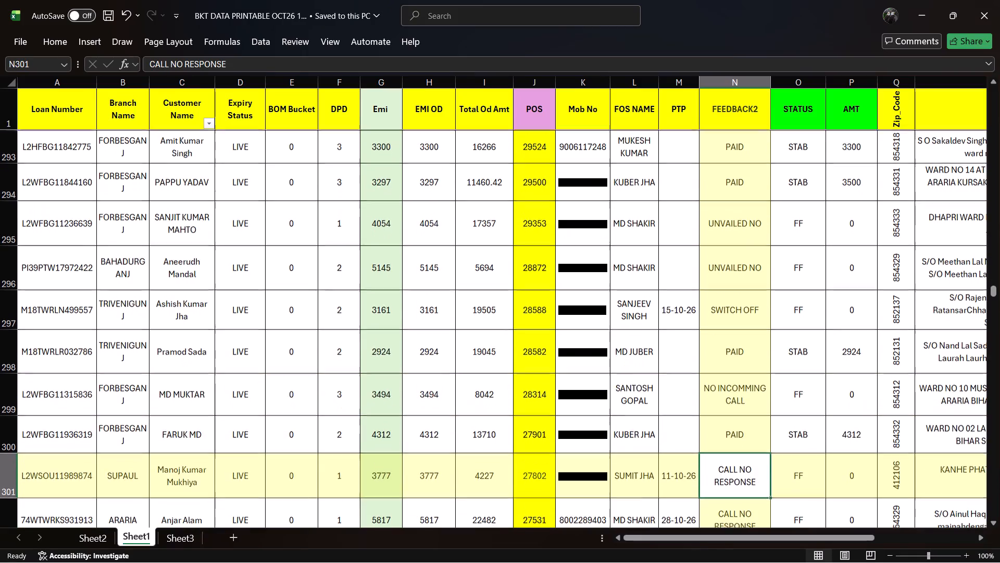
key(Down)
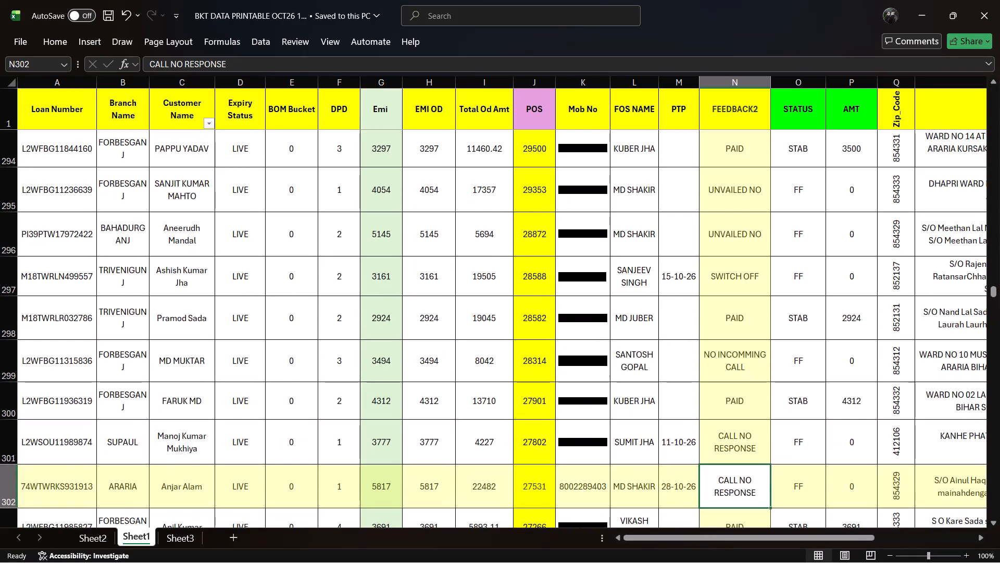
key(Up)
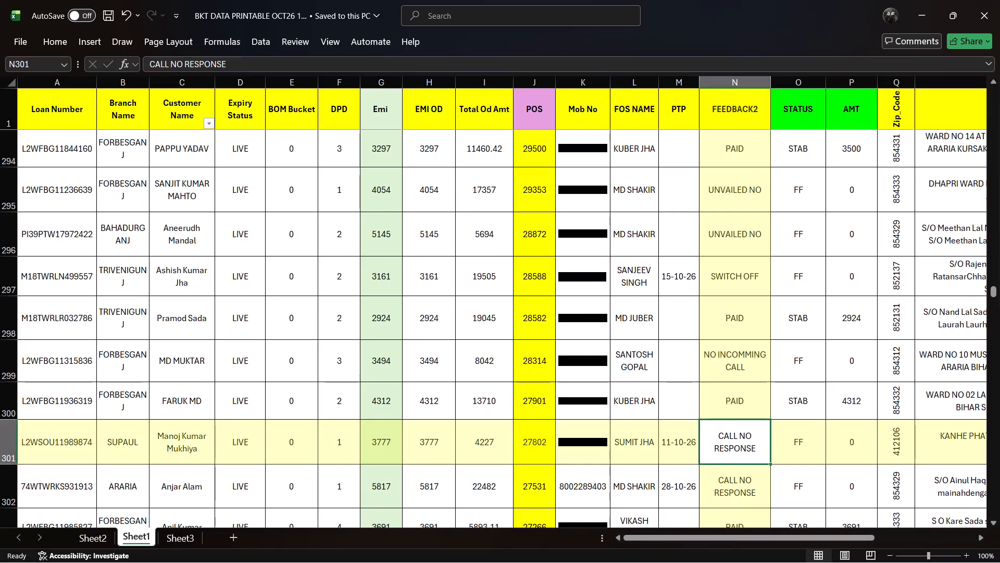
key(Left)
key(Left)
key(Left)
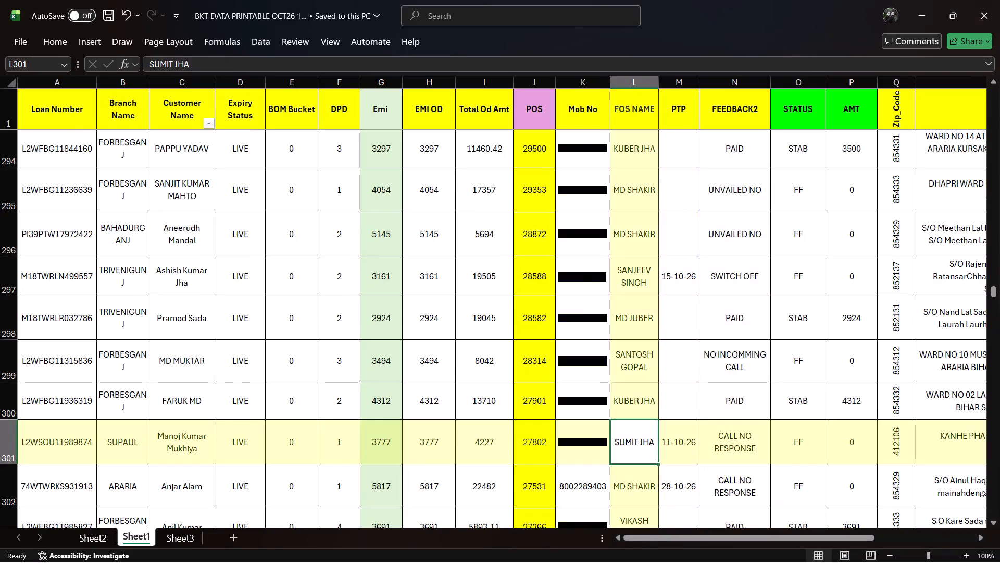
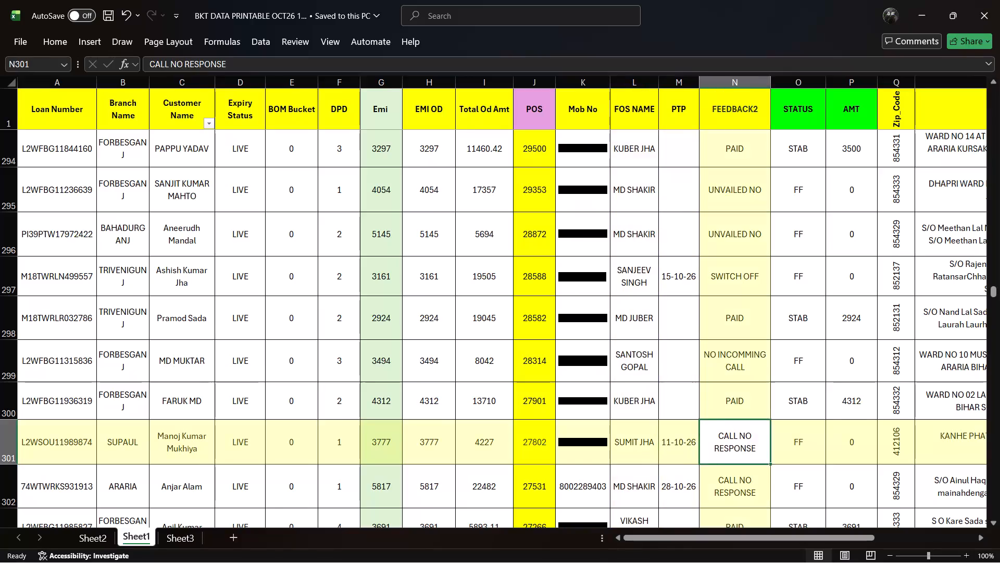
Review the STATUS and AMT entries from row 301 through row 303 and consult the row 302 record's PTP date and mobile number.
key(Right)
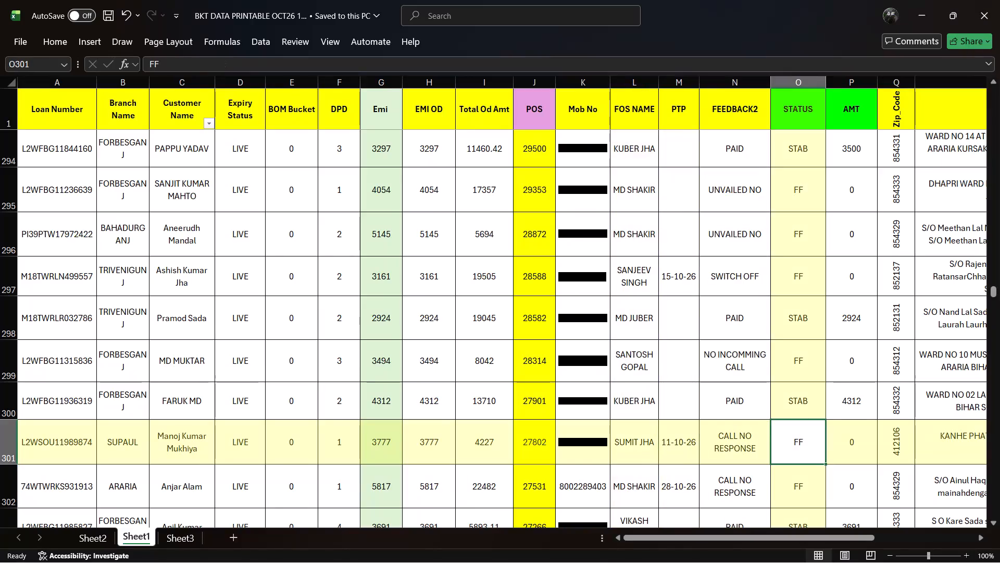
key(Right)
key(Down)
key(Down)
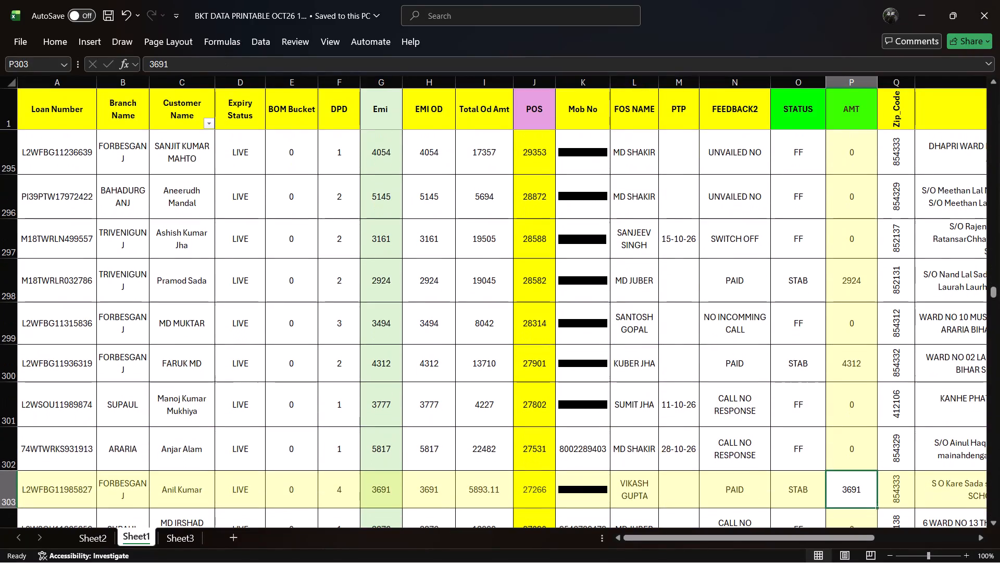
key(Up)
key(Up)
key(Down)
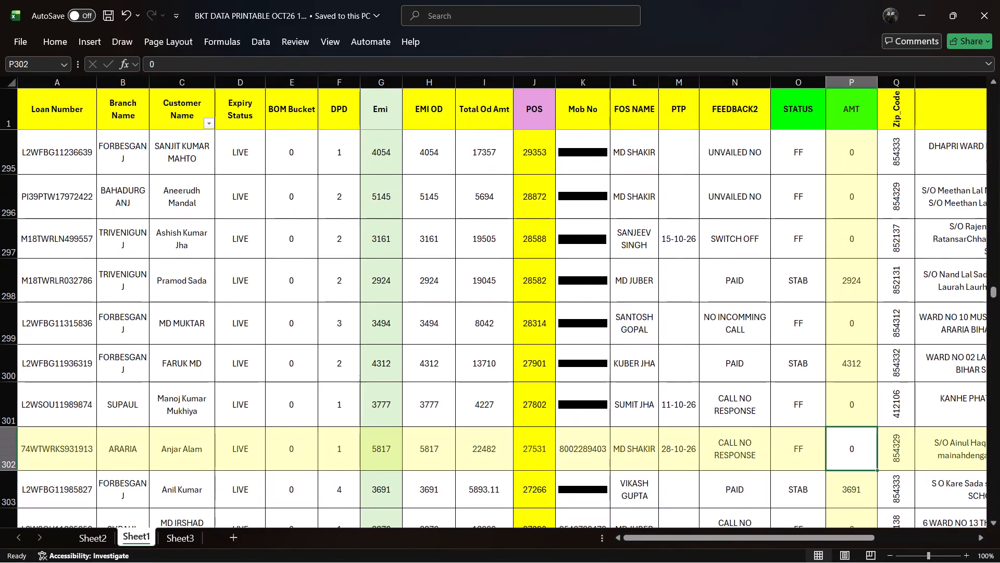
key(Left)
key(Left)
key(Left)
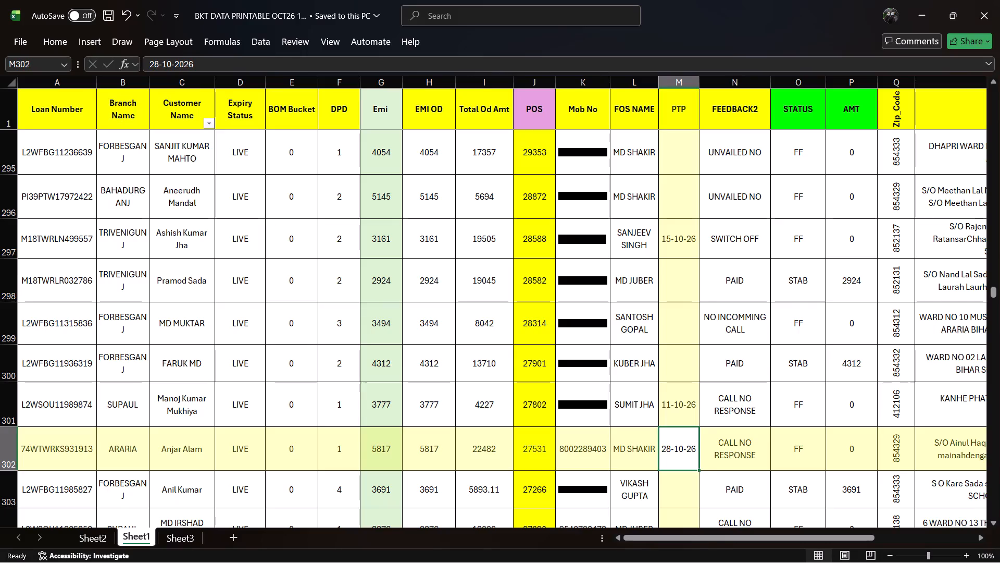
key(Left)
key(Left)
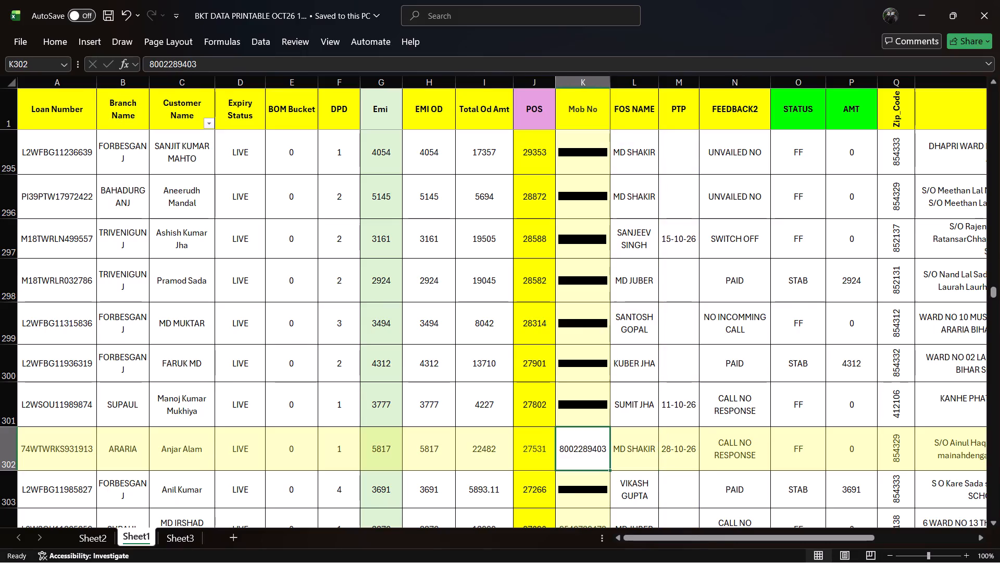
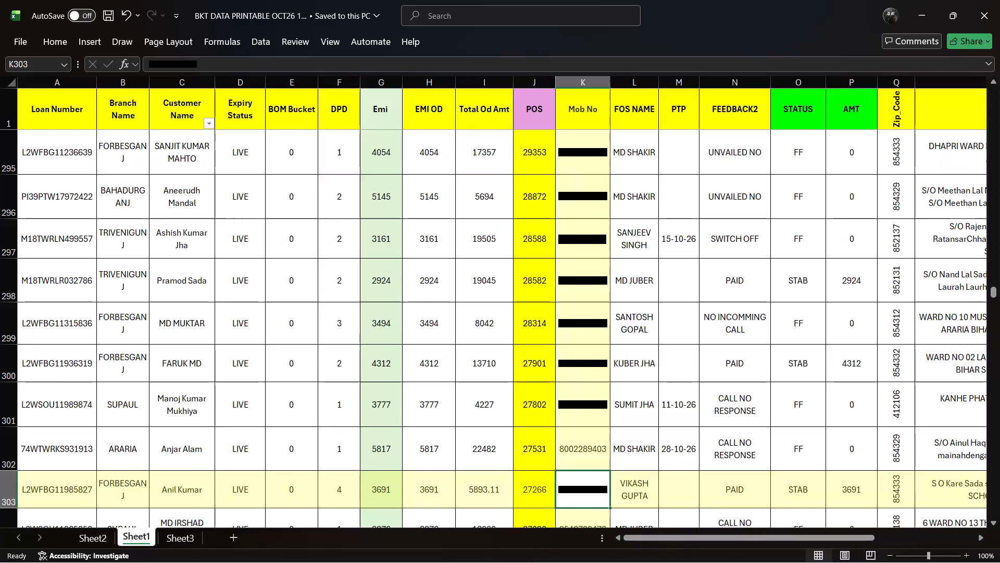
Return to the mobile number of the row 302 record to consult it again.
key(Up)
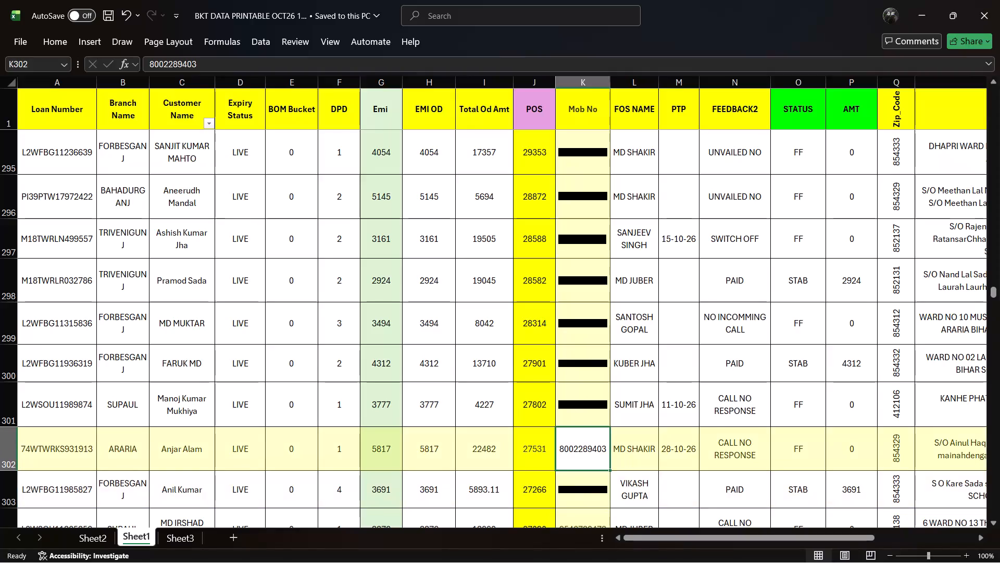
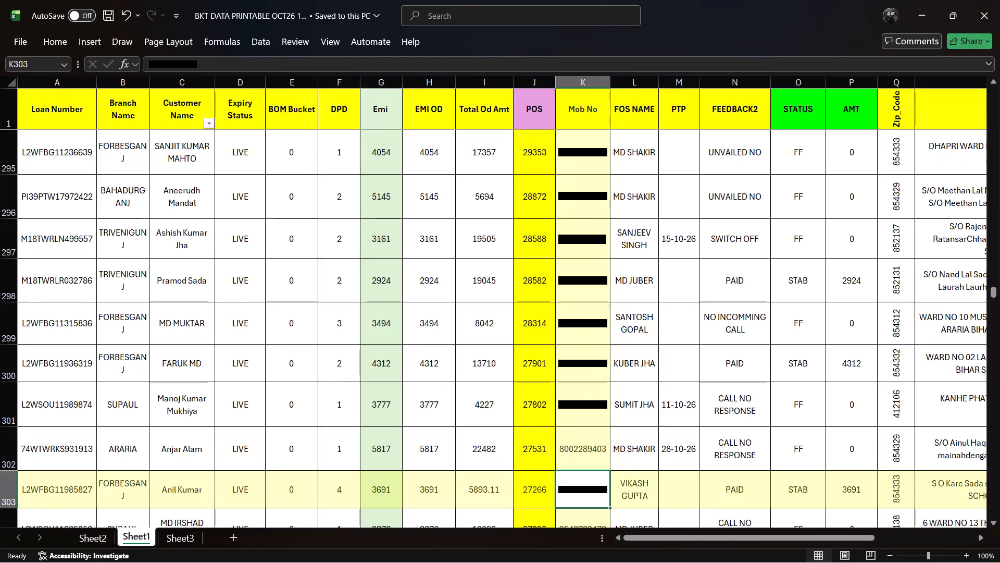
Examine the PTP entries of rows 302 to 309 alongside their feedback and status for accounts pending payment.
click(683, 452)
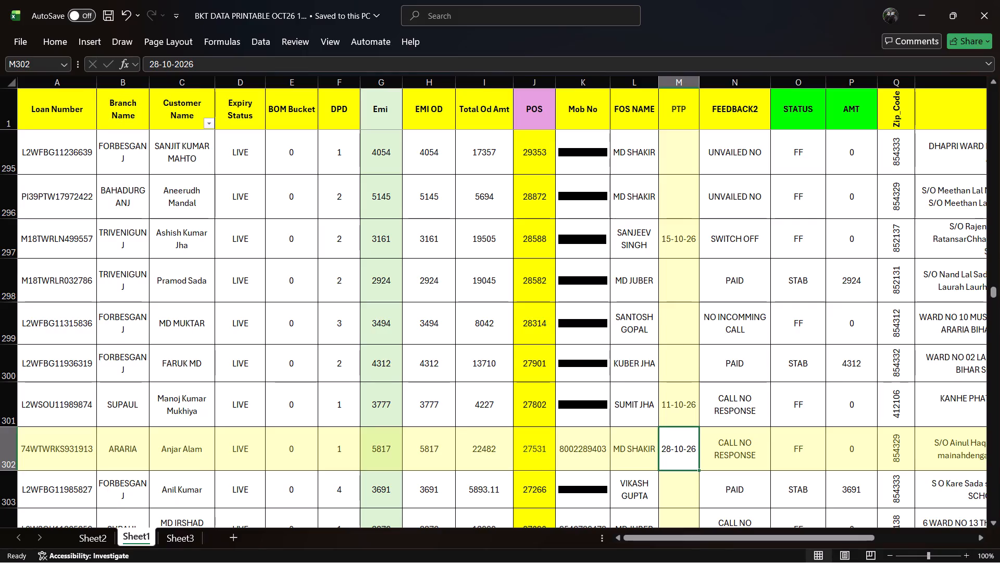
key(Down)
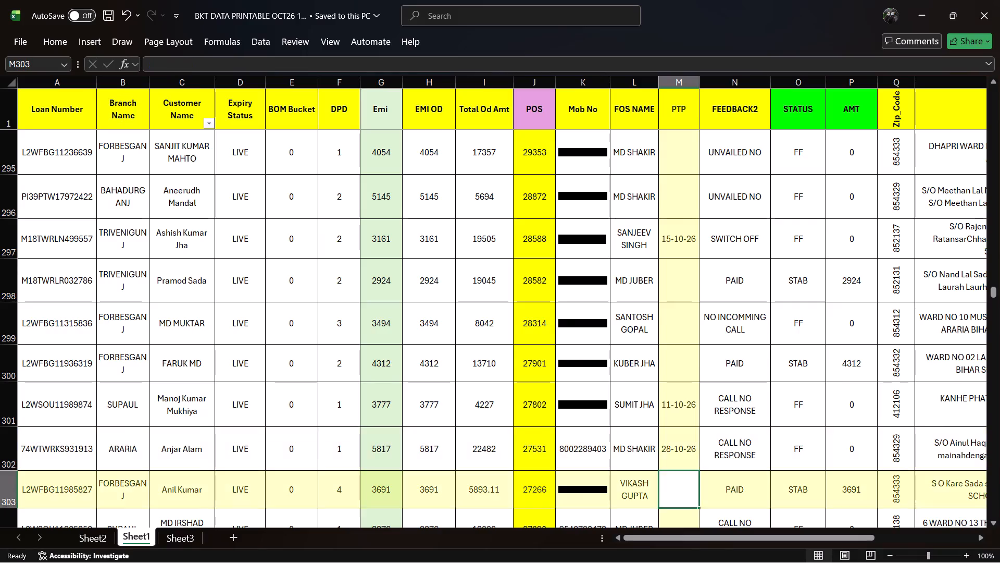
key(Down)
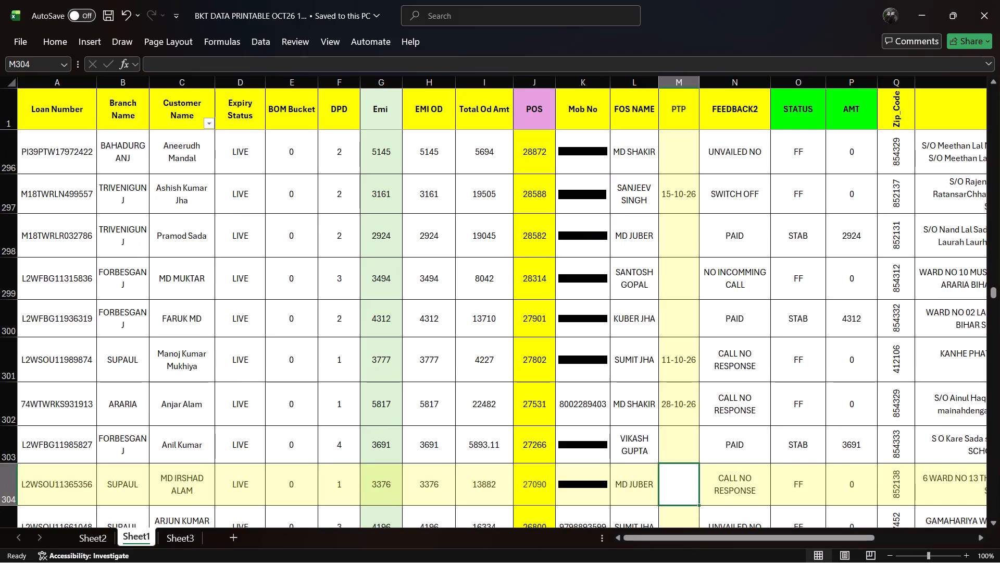
key(Down)
key(Down)
key(Down)
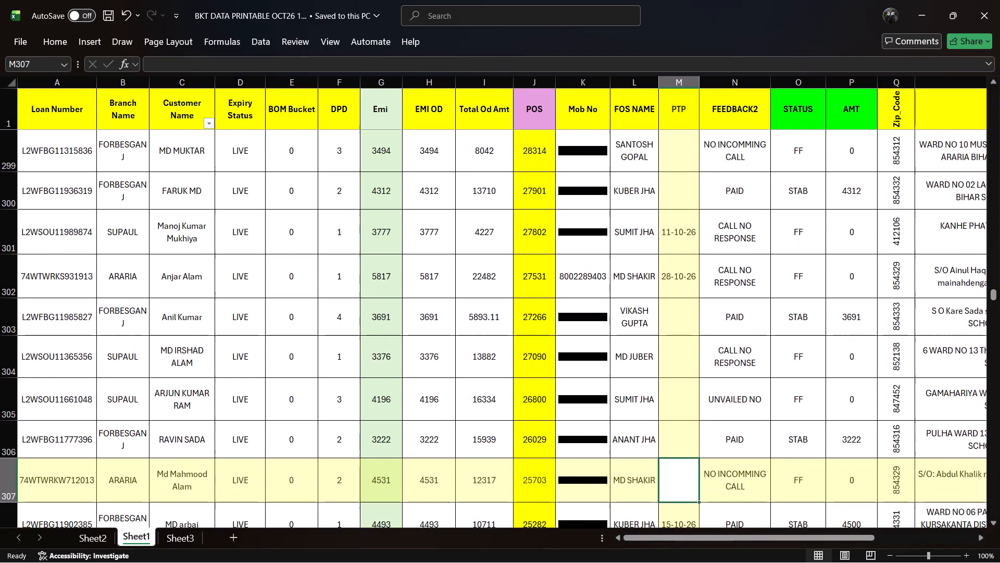
key(Up)
key(Up)
key(Up)
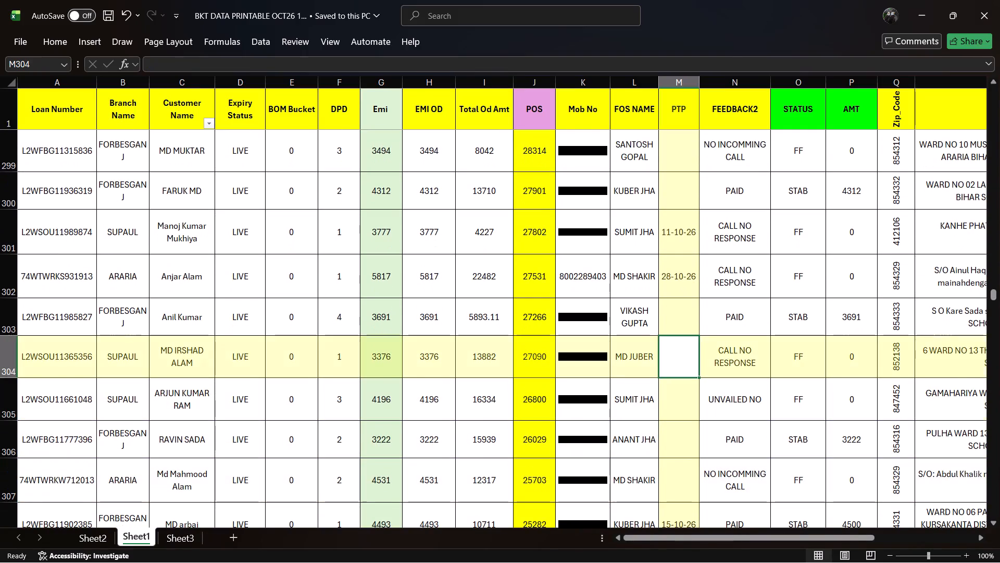
key(Down)
key(Down)
key(Down)
key(Up)
key(Up)
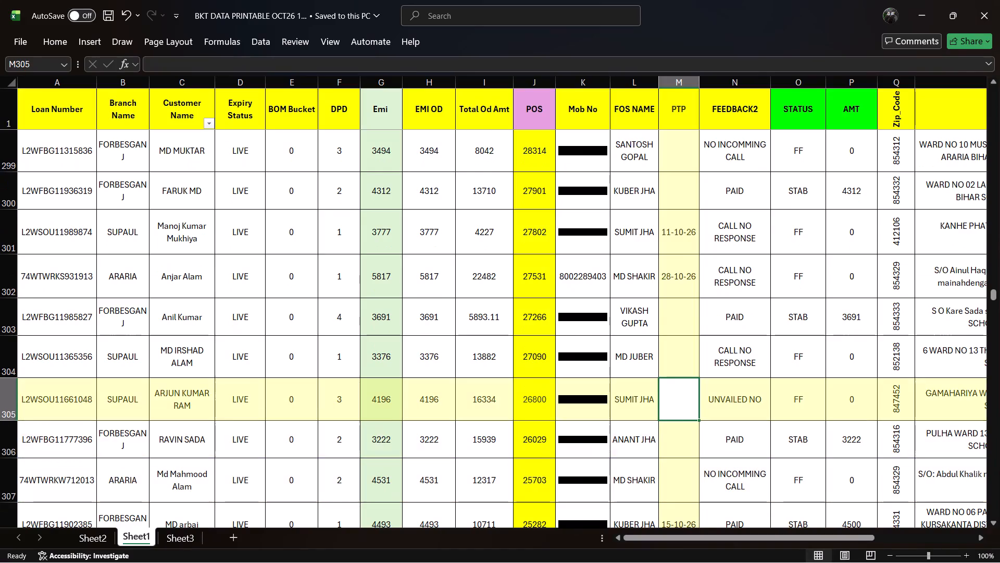
key(Down)
key(Down)
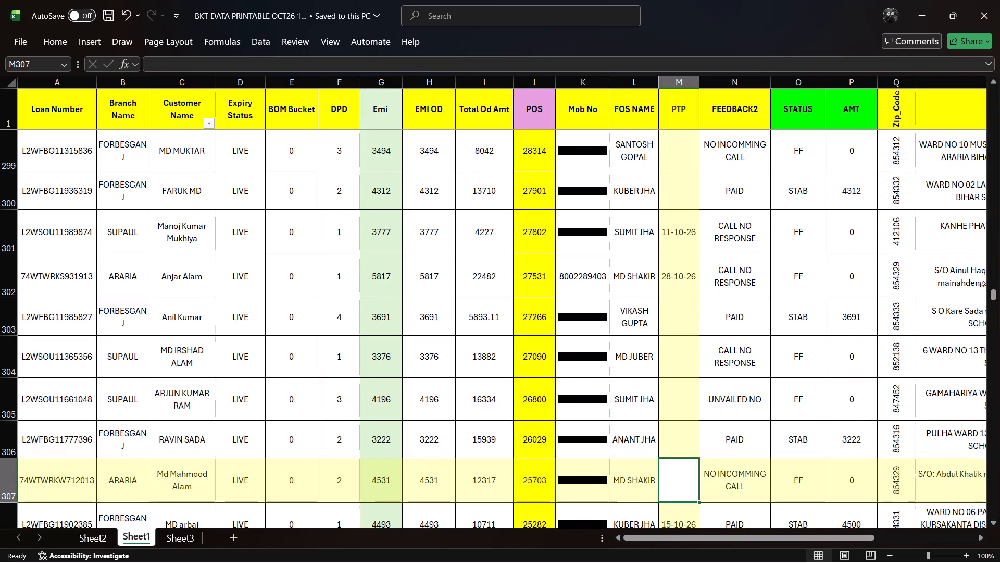
key(Down)
key(Down)
key(Up)
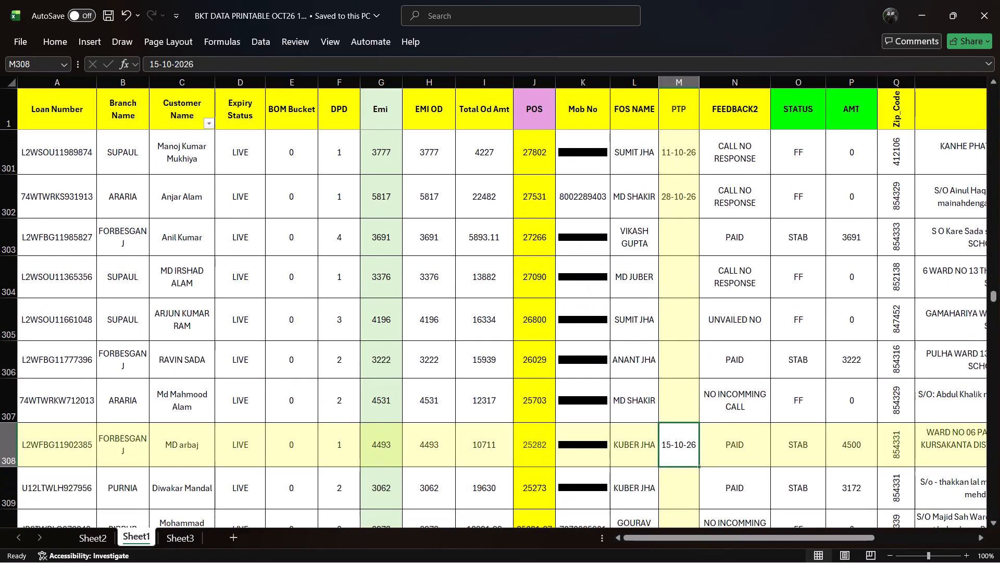
Replace the FEEDBACK2 entry of the row 302 record with PYM COLL BY SAKIR and save the workbook.
key(Up)
key(Up)
key(Up)
key(Up)
key(Up)
key(Up)
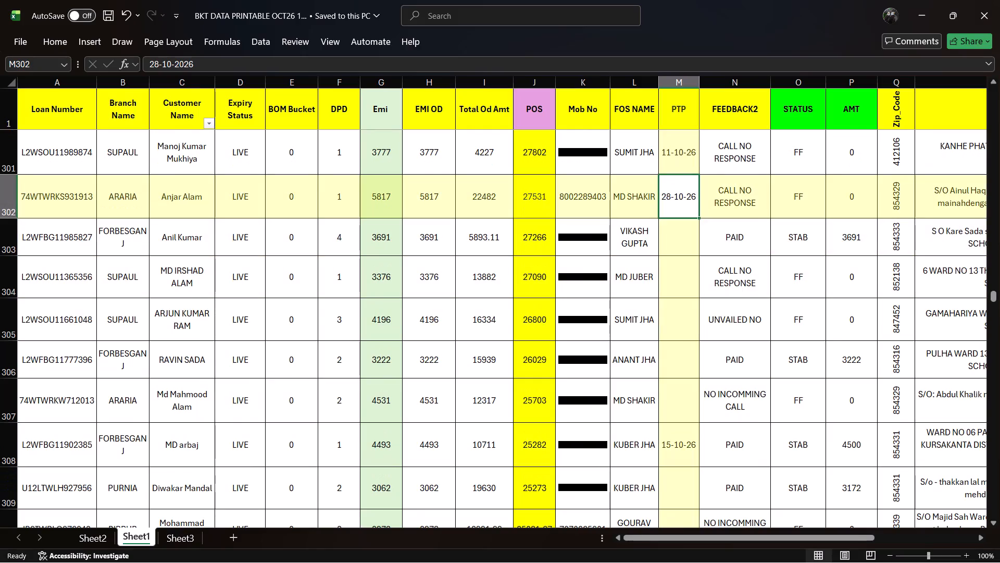
click(754, 188)
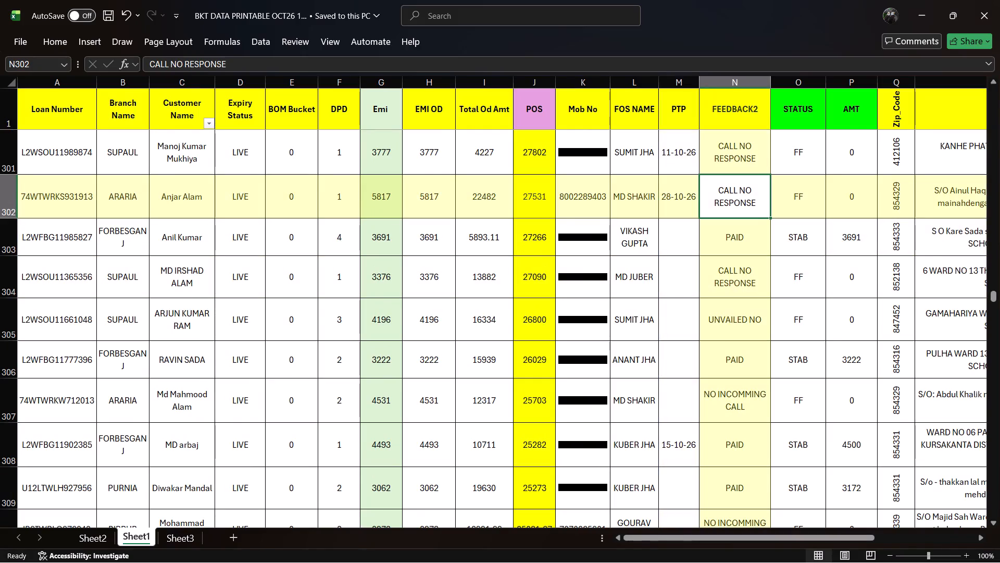
key(BackSpace)
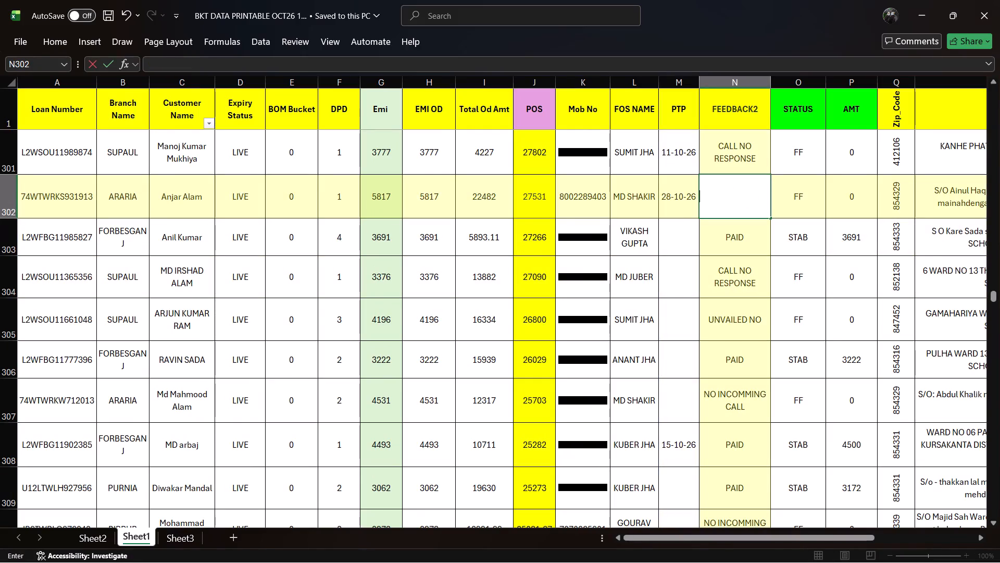
key(Left)
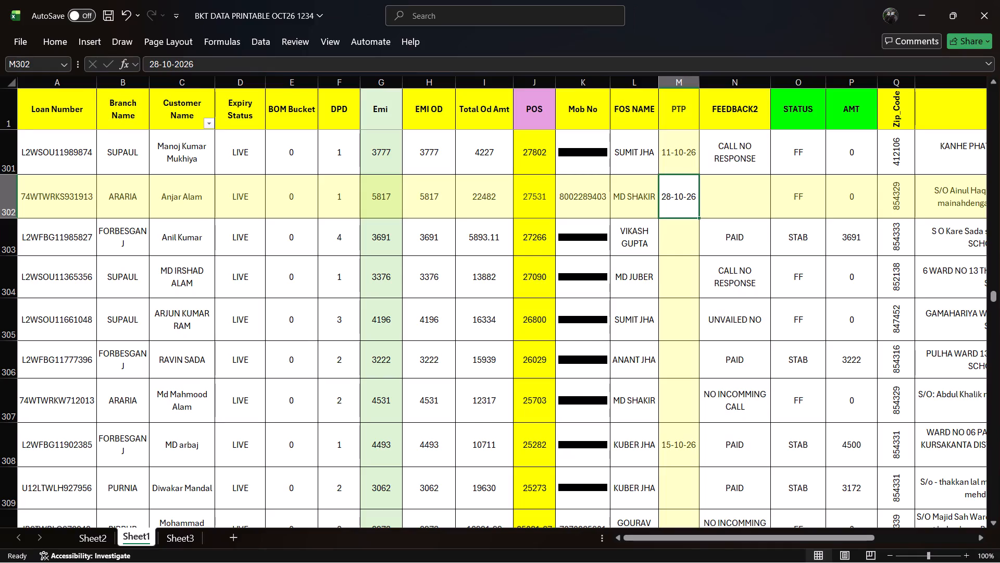
click(727, 199)
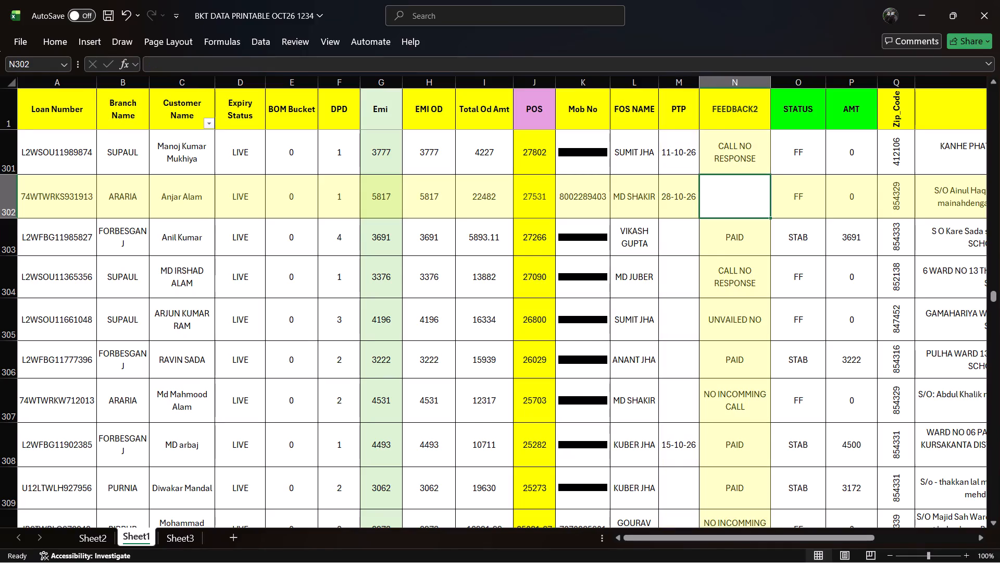
text(PYM)
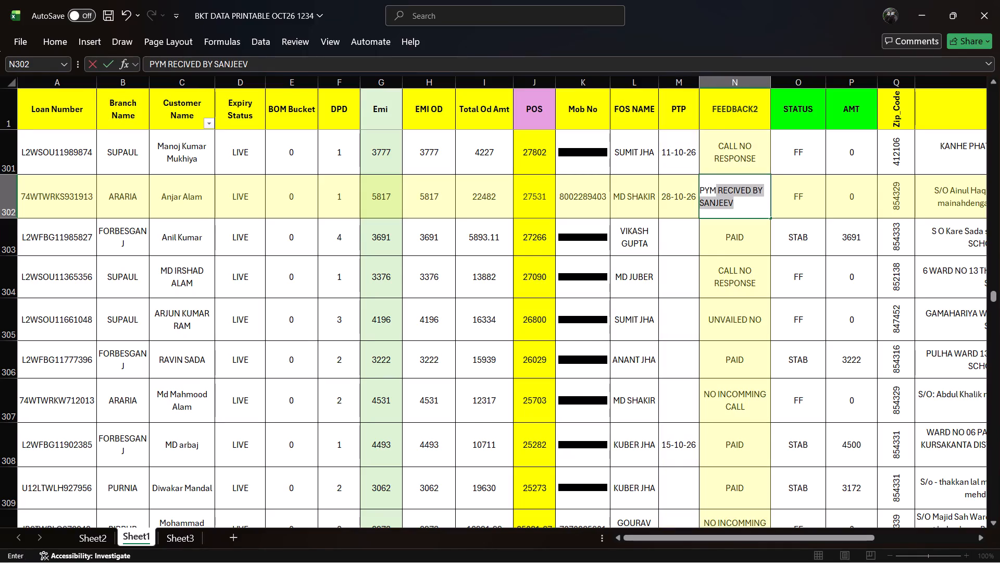
key(c)
key(BackSpace)
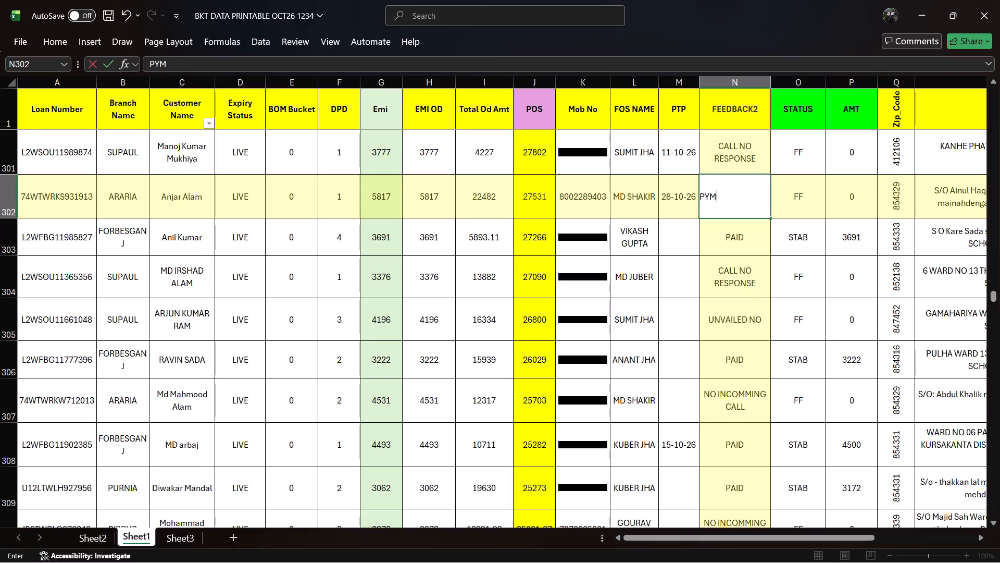
key(space)
text(CC)
key(BackSpace)
text(OLL)
key(space)
text(BY)
key(space)
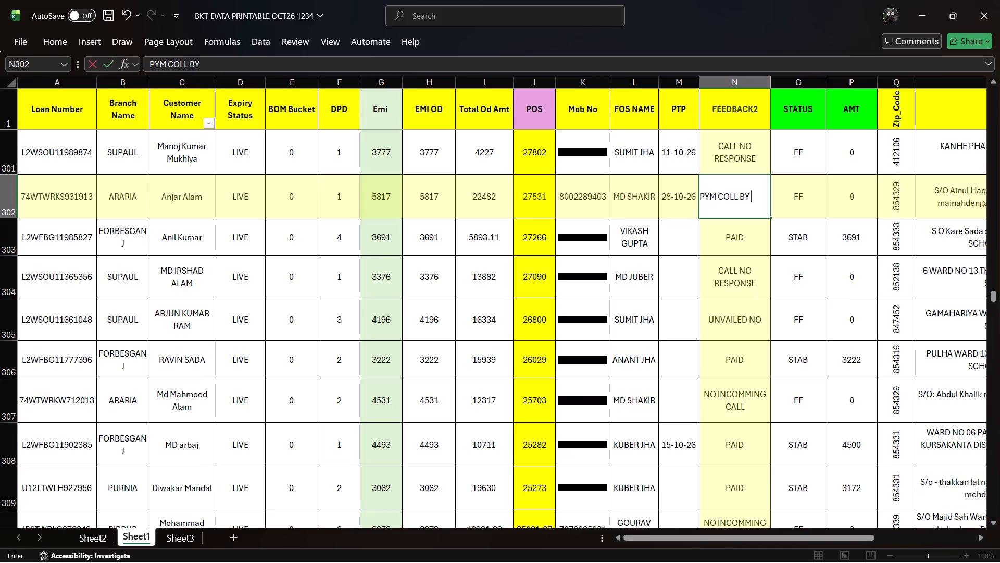
text(SAKIR)
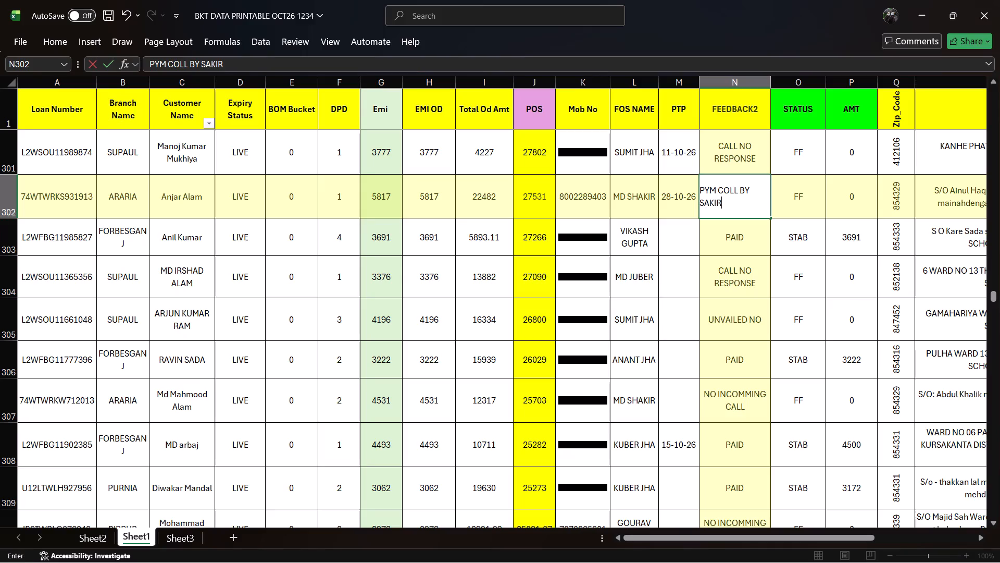
key(Down)
key(ctrl+s)
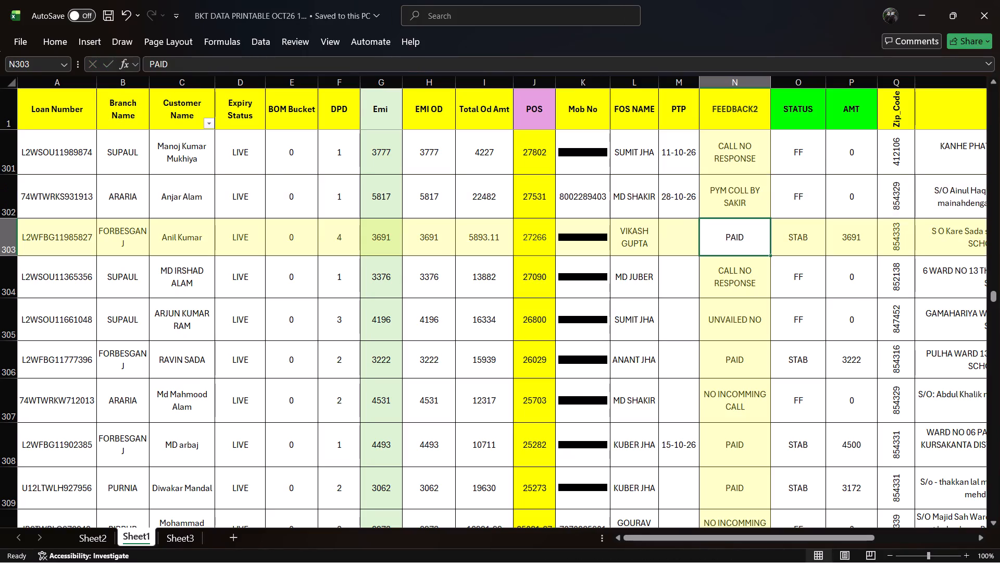
Examine the FEEDBACK2 entries from row 303 to row 324 for accounts still pending payment.
key(Down)
key(Down)
key(Down)
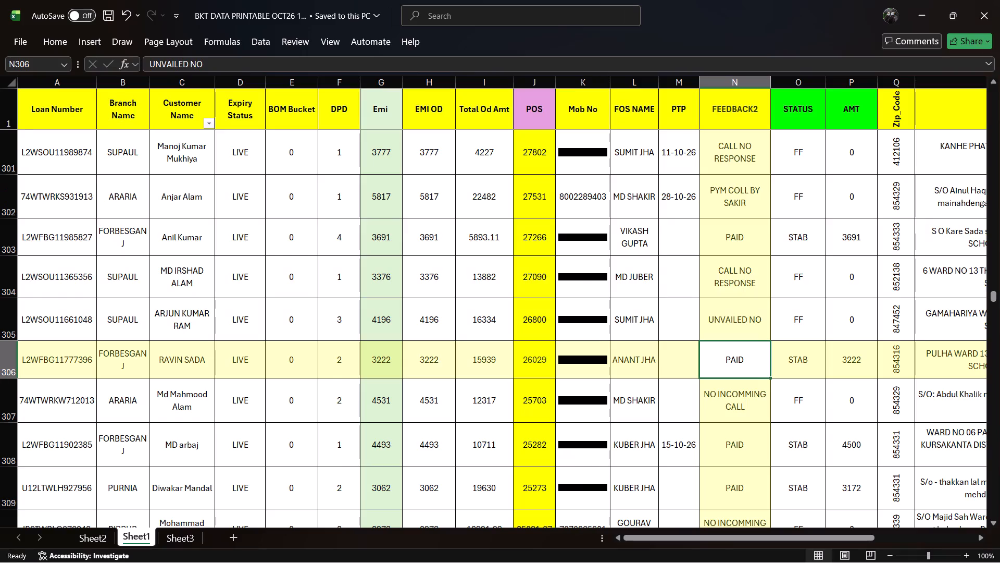
key(Down)
key(Down)
key(Down)
key(Down)
key(Down)
key(Down)
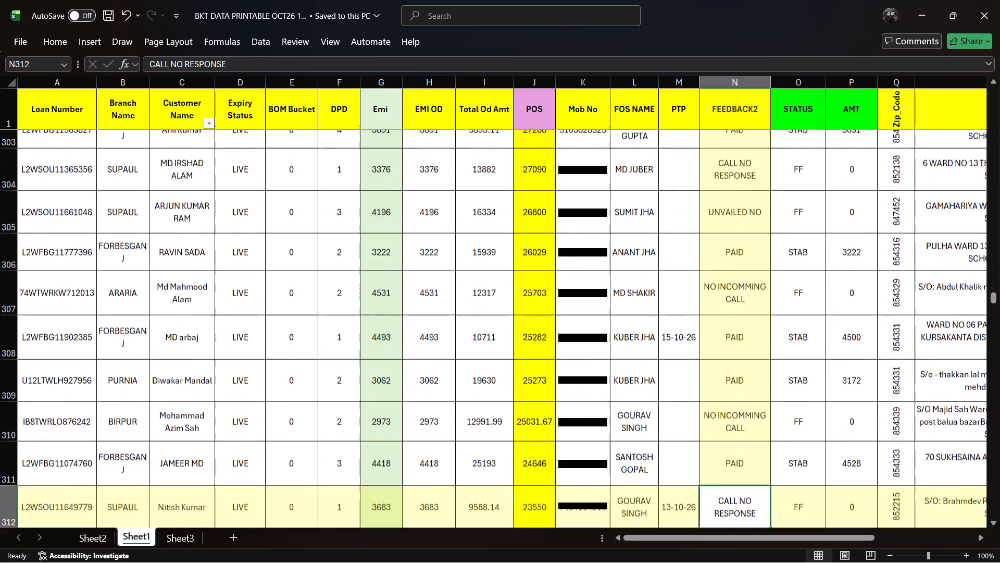
key(Down)
key(Down)
key(Down)
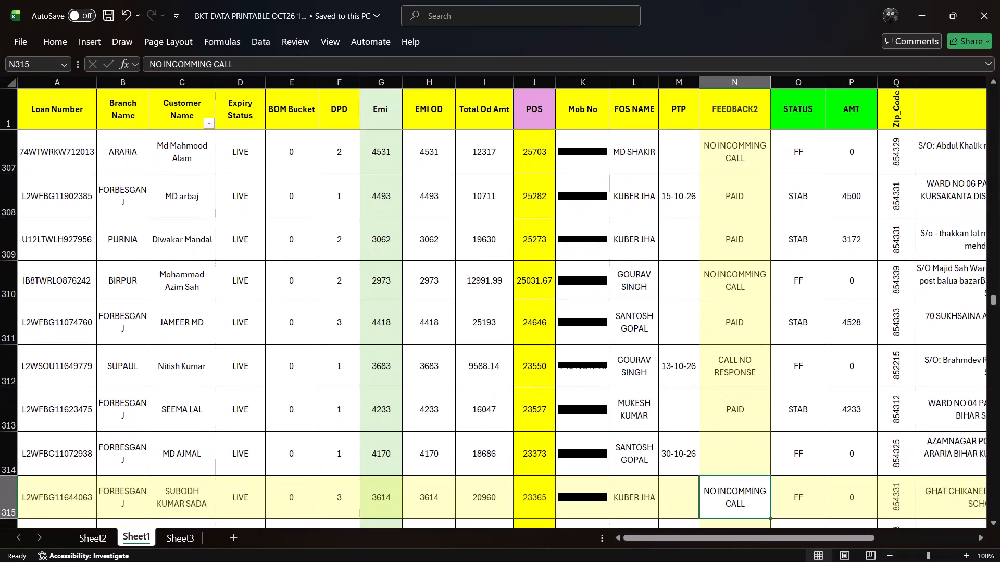
key(Up)
key(Down)
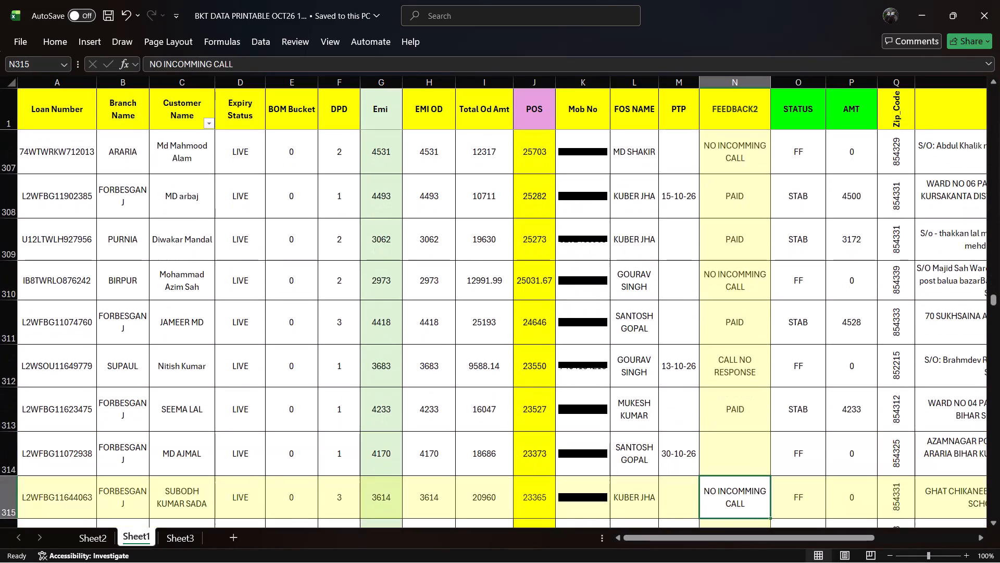
key(Down)
key(Down)
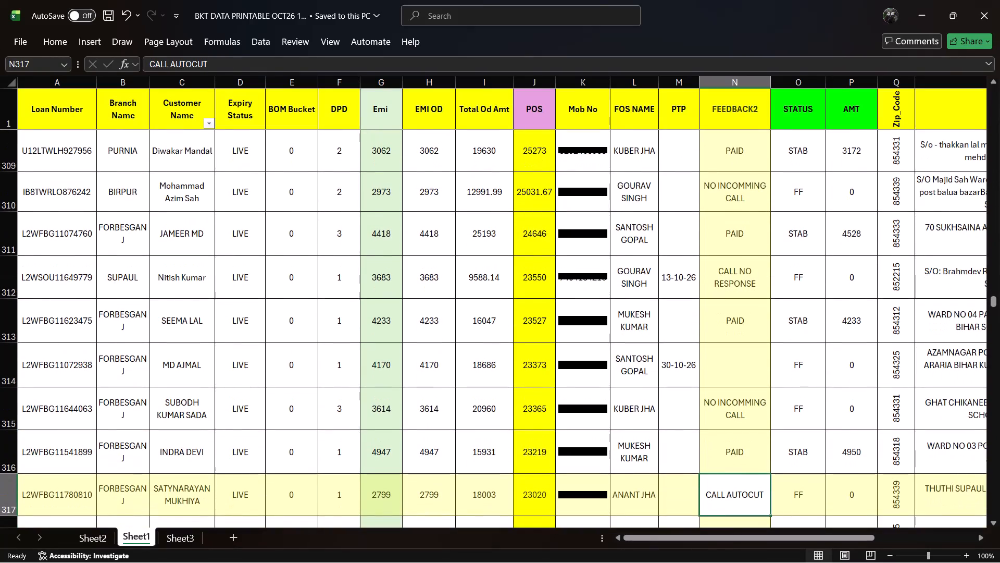
key(Down)
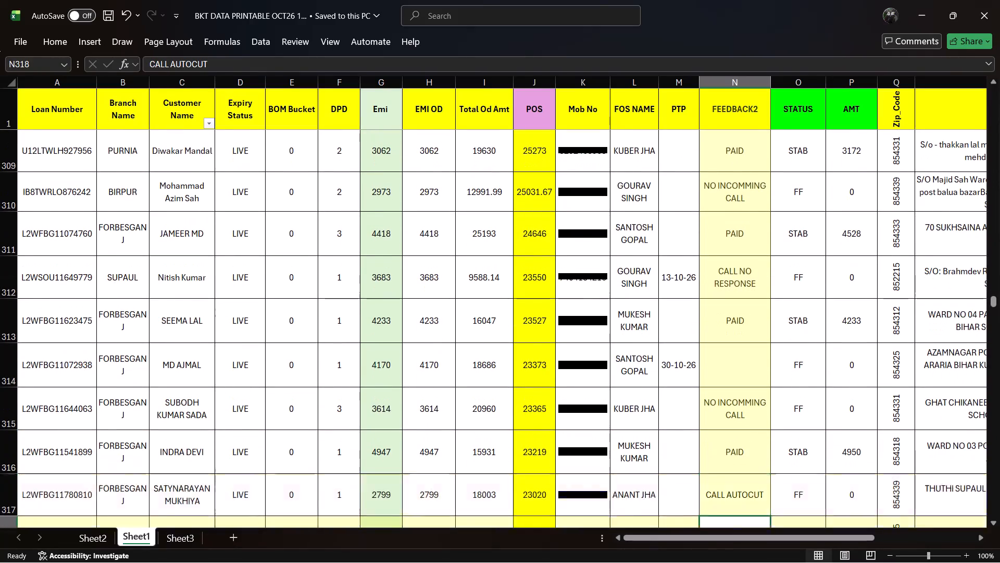
key(Down)
key(Down)
key(Down)
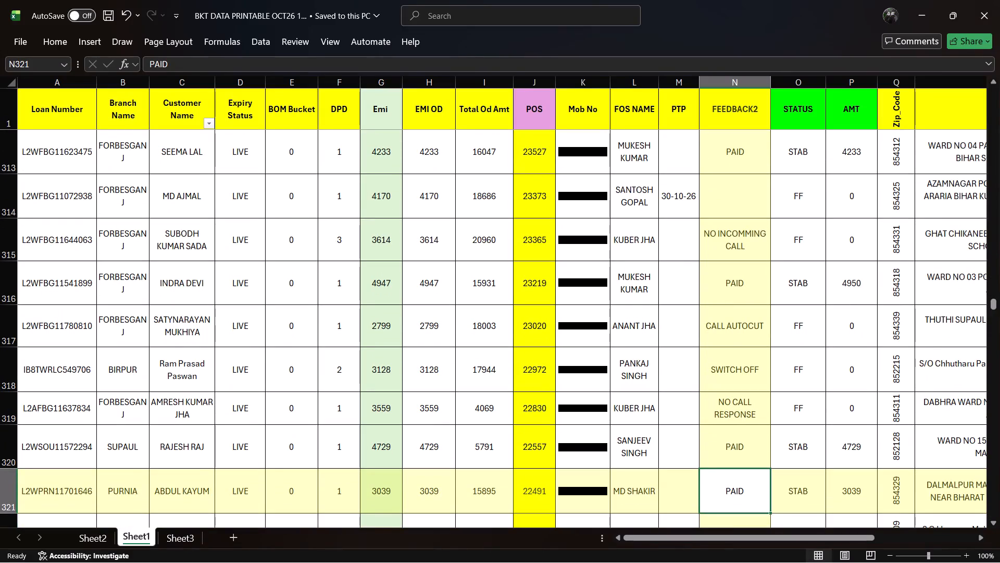
click(714, 414)
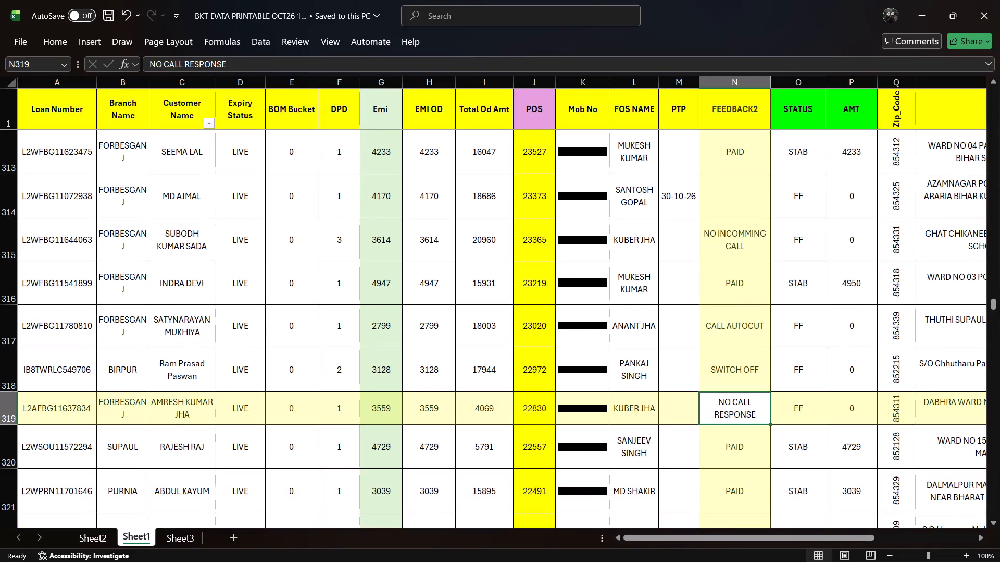
key(Down)
key(Down)
key(Down)
key(Down)
key(Down)
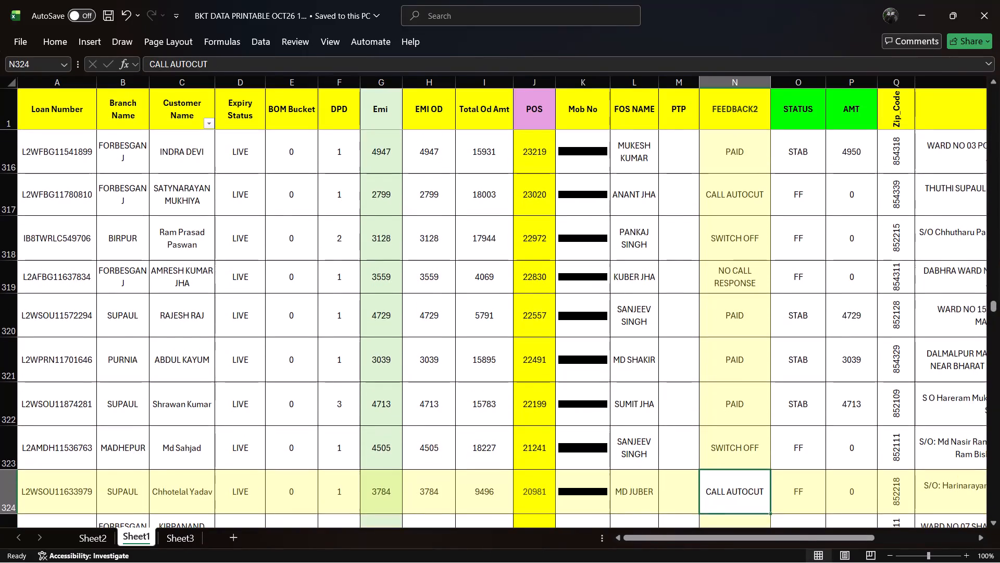
Examine the PTP column from row 324 to row 344 for the next pending account with a promised date.
key(Left)
key(Down)
key(Down)
key(Down)
key(Up)
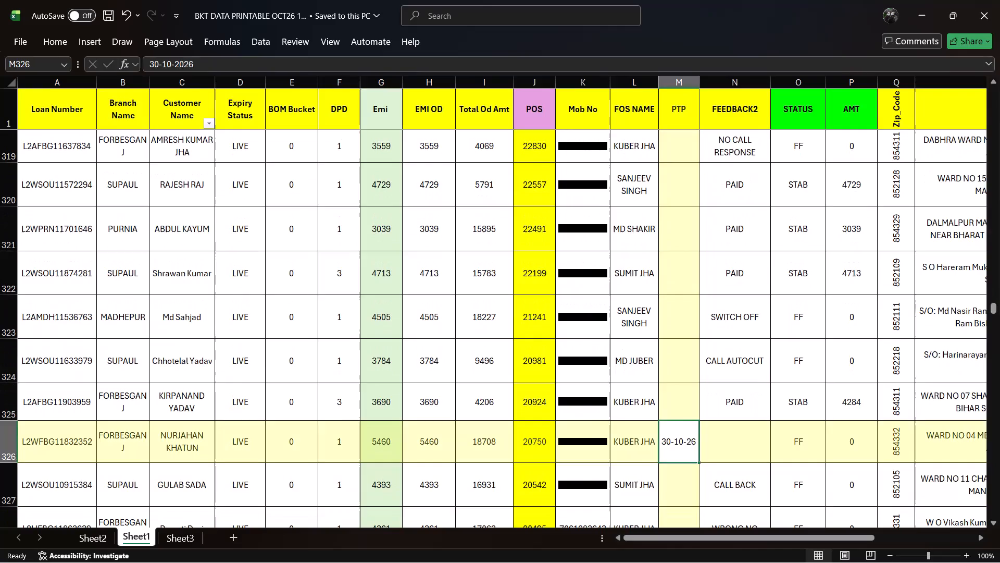
key(Down)
key(Down)
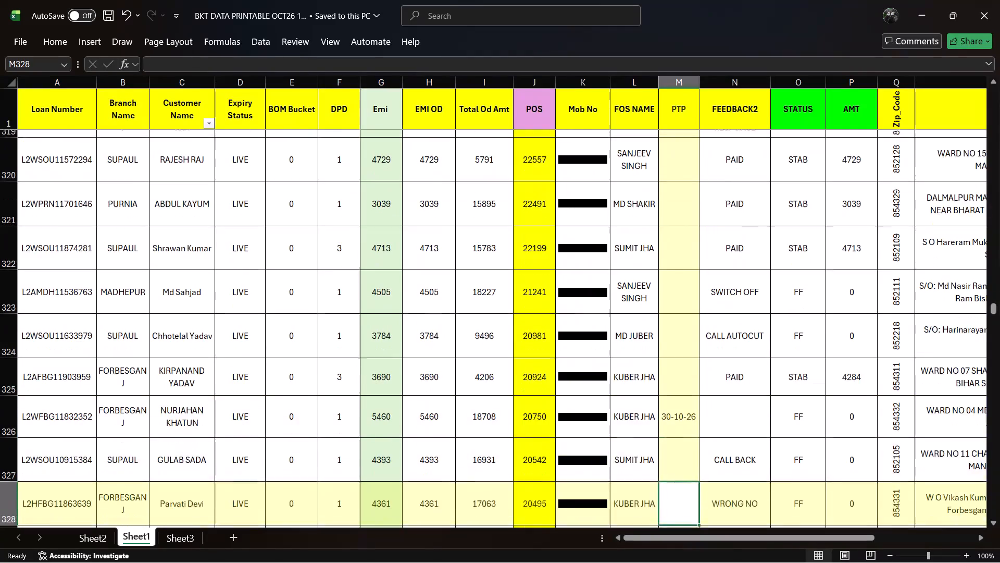
key(Down)
key(Down)
key(Down)
key(Down)
key(Down)
key(Down)
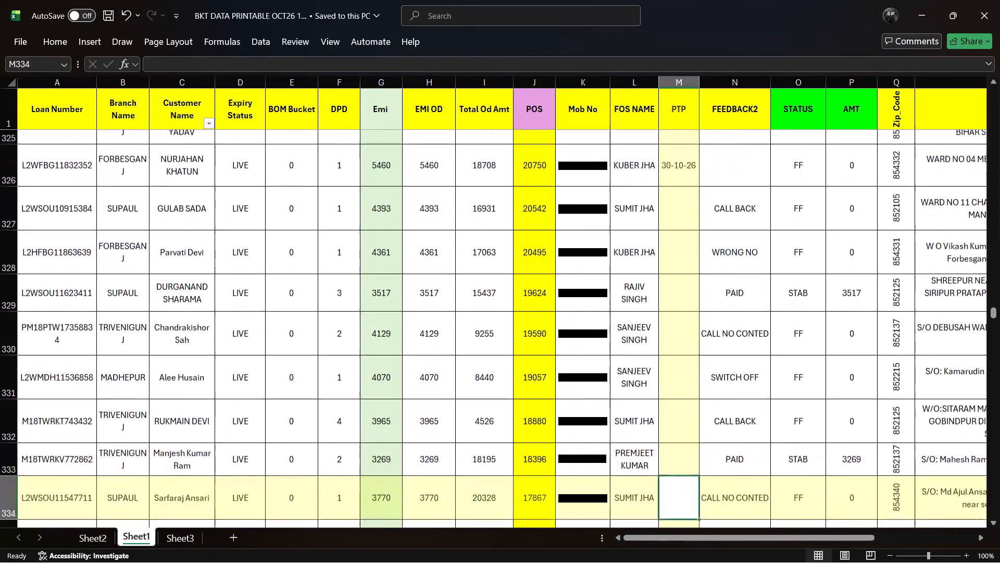
key(Down)
key(Down)
key(Down)
key(Down)
key(Down)
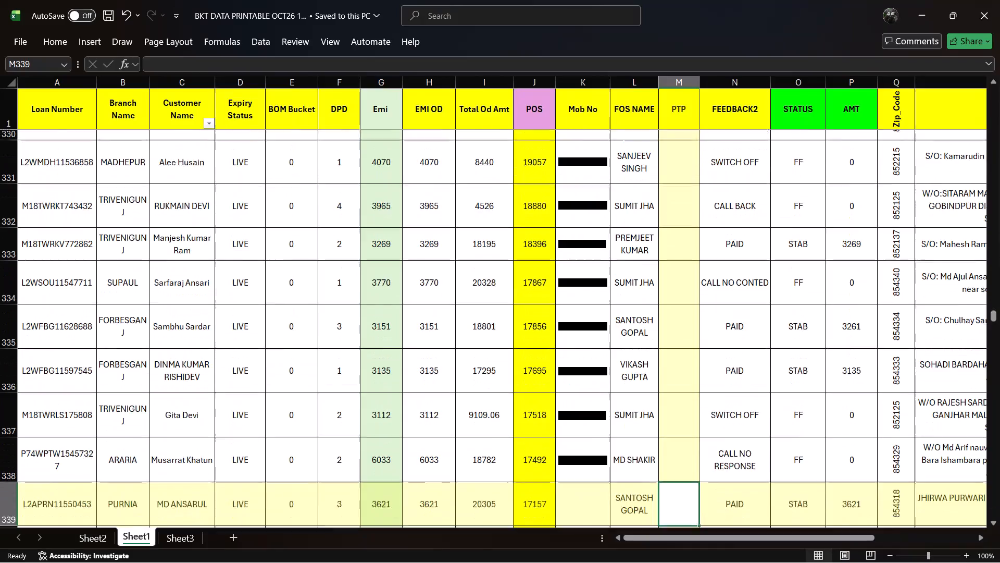
key(Down)
key(Down)
key(Down)
key(Down)
key(Down)
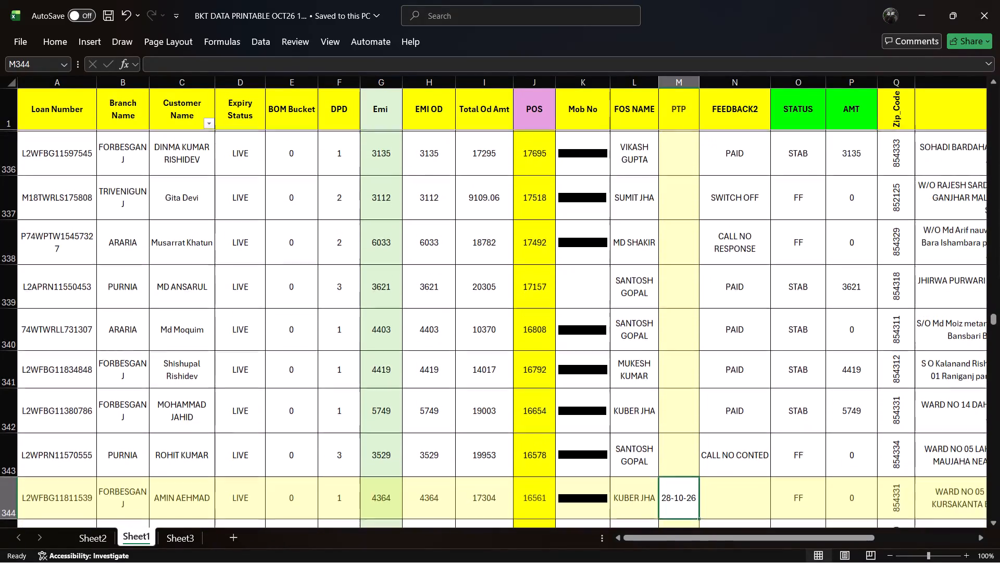
Go to the mobile number of the row 344 record to consult it.
key(Left)
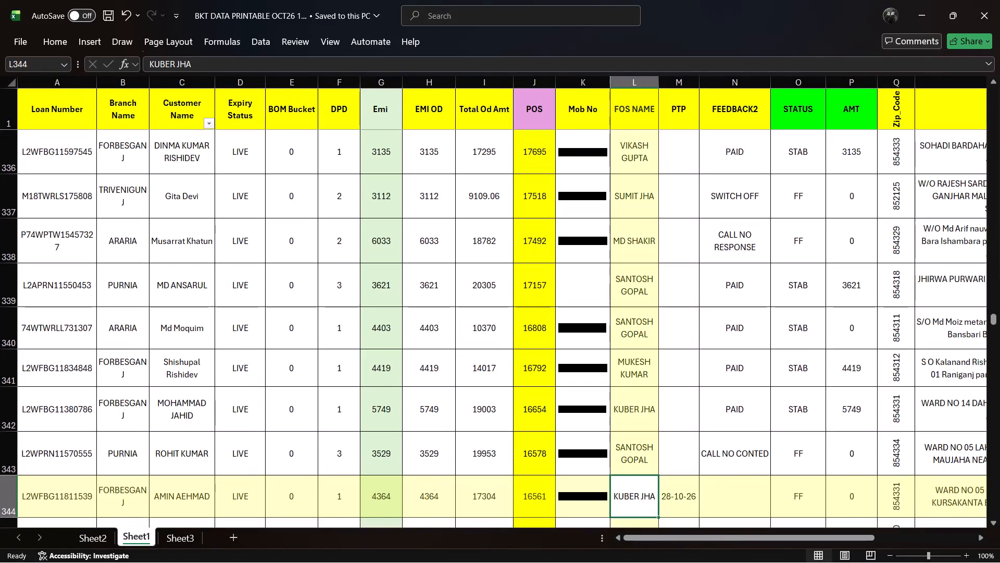
key(Left)
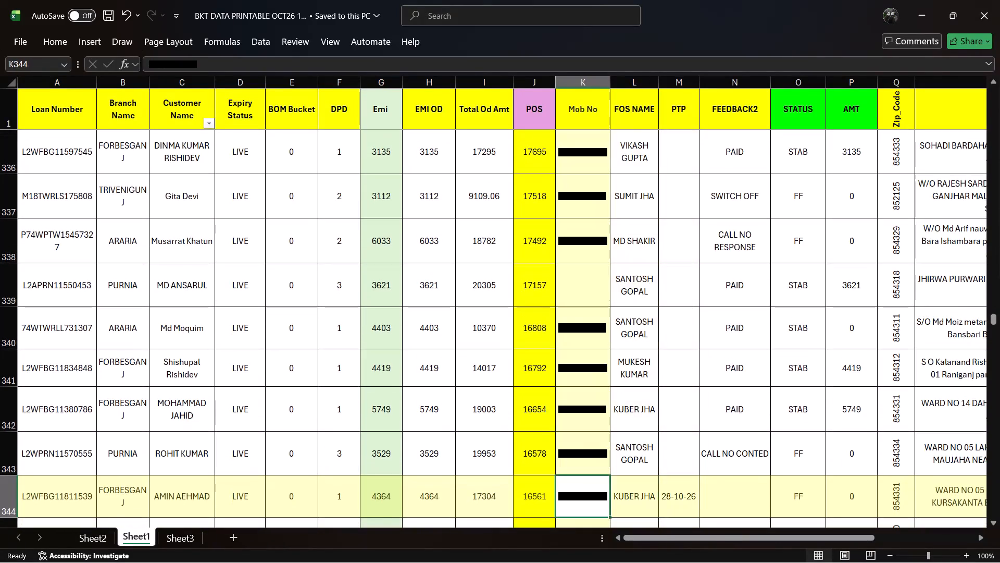
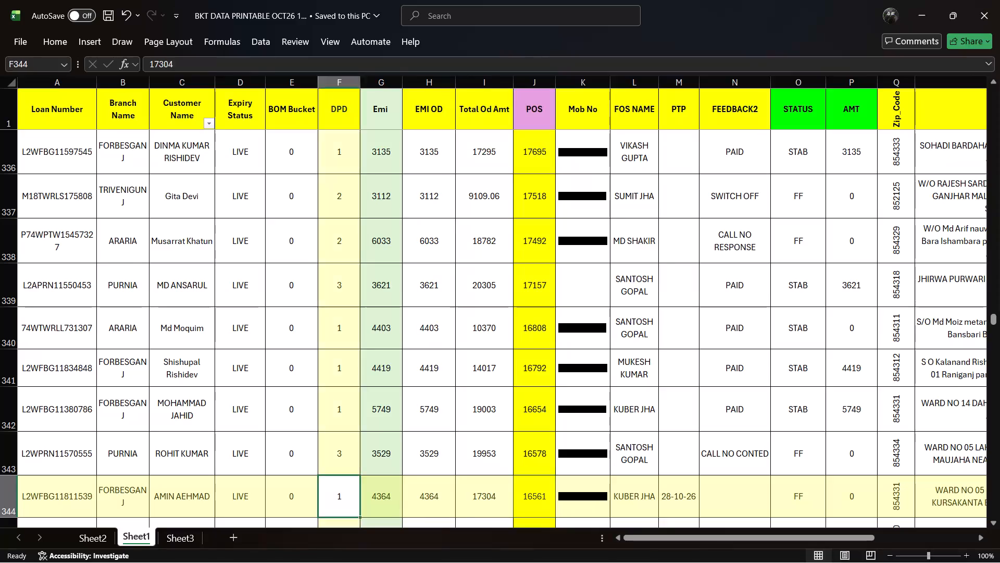
Examine the row 344 record from its loan number and customer name across to its mobile number, PTP date, FEEDBACK2 and STATUS.
key(Right)
key(Right)
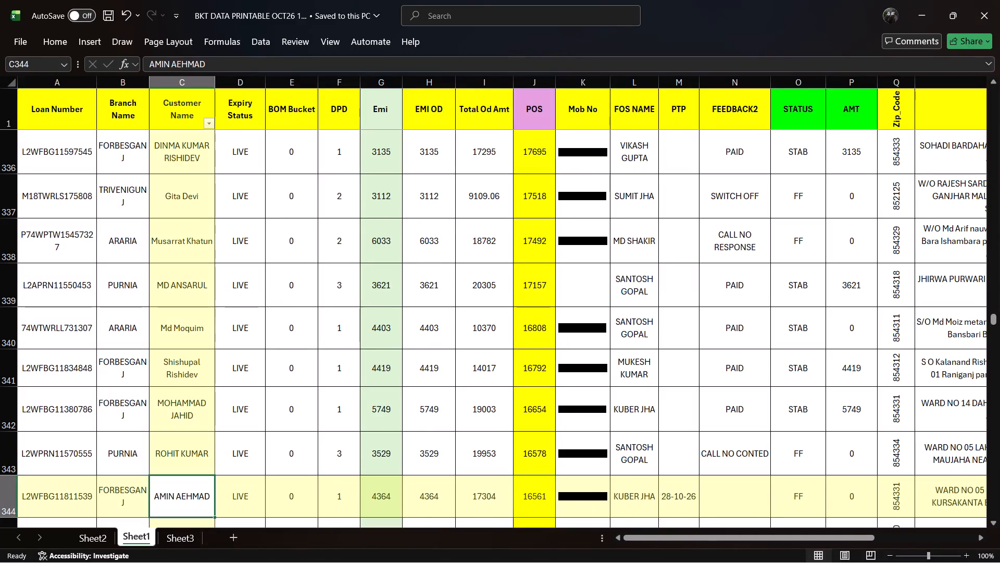
key(Left)
key(Left)
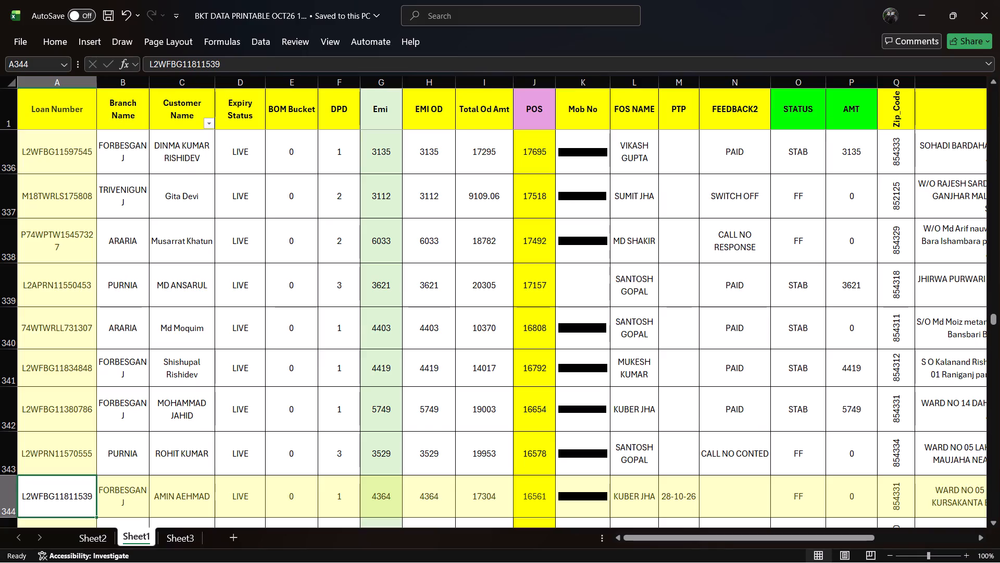
key(Right)
key(Right)
key(Right)
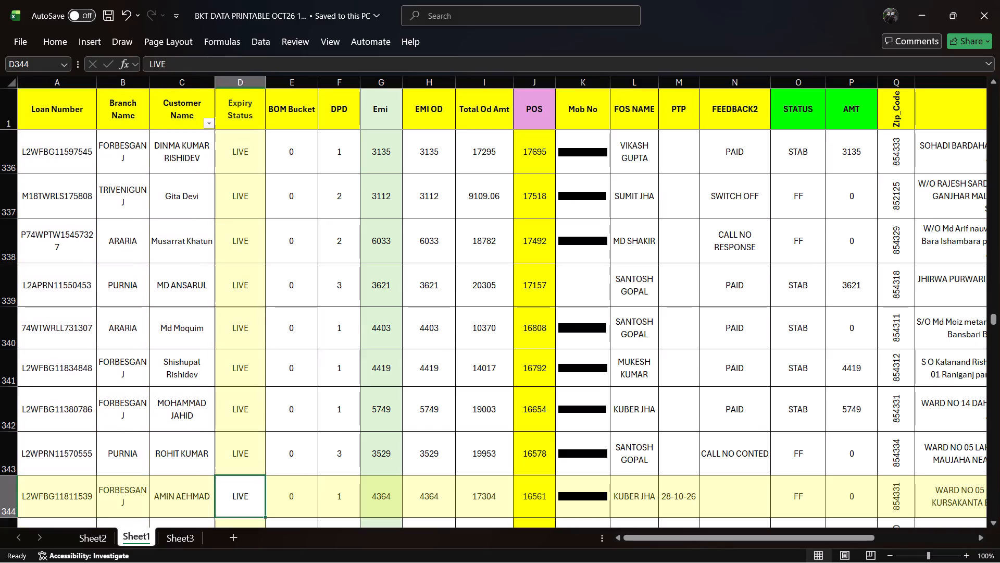
key(Right)
key(Right)
key(Right)
key(Right)
key(Right)
key(Right)
key(Right)
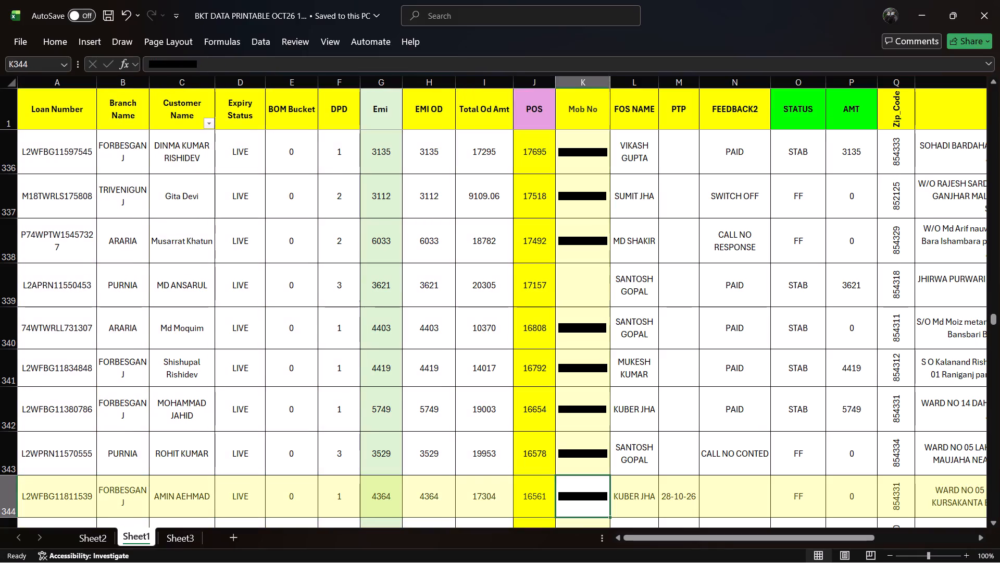
key(Right)
key(Right)
key(Right)
key(Right)
Go back to the start of the row 344 record and review its branch, DPD, EMI, overdue and POS amounts.
key(Left)
key(Left)
key(Left)
key(Left)
key(Left)
key(Left)
key(Left)
key(Left)
key(Left)
key(Left)
key(Left)
key(Left)
key(Left)
key(Left)
key(Left)
key(Left)
key(Left)
key(Left)
key(Left)
key(Left)
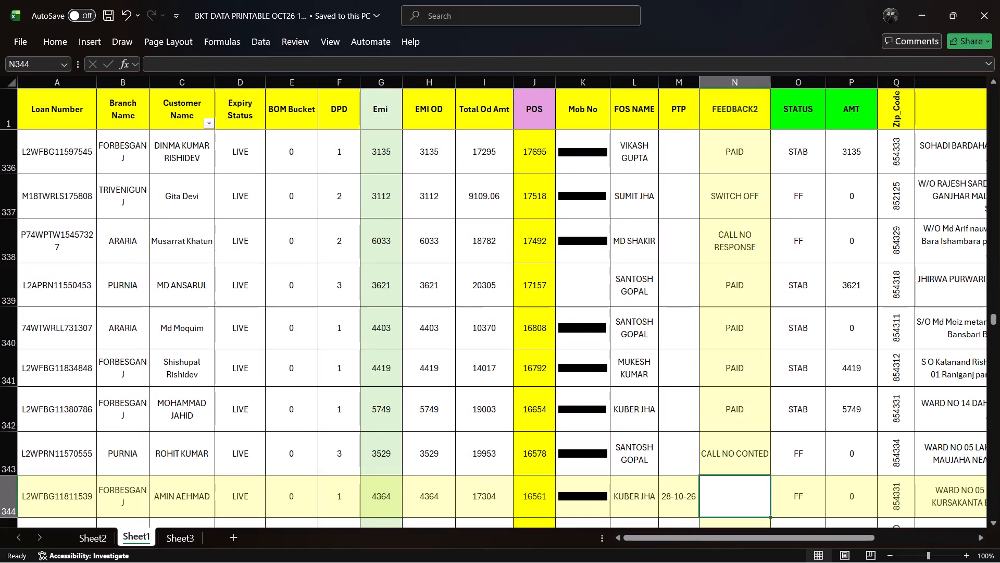
key(Right)
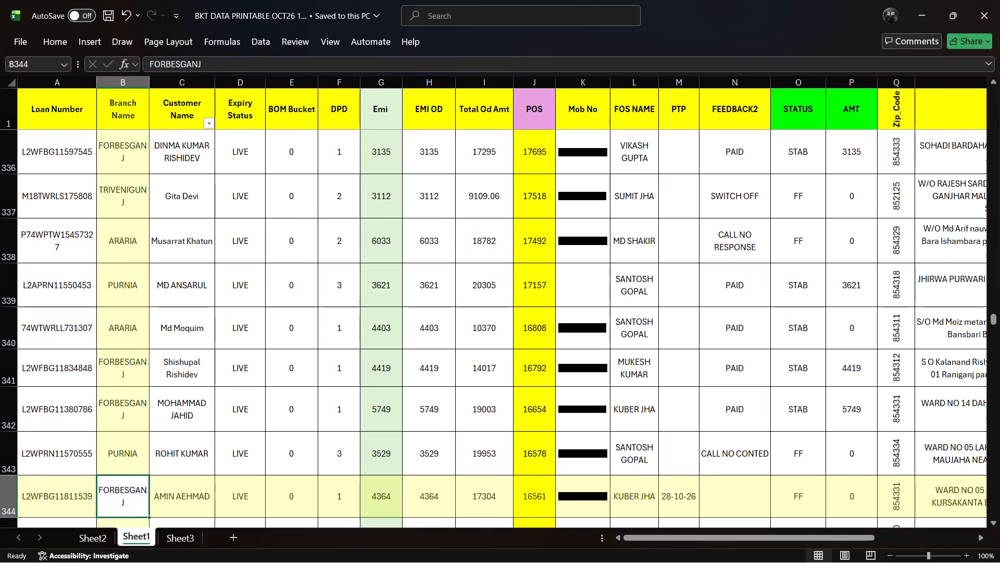
key(Right)
key(Right)
key(Right)
key(Right)
key(Right)
key(Right)
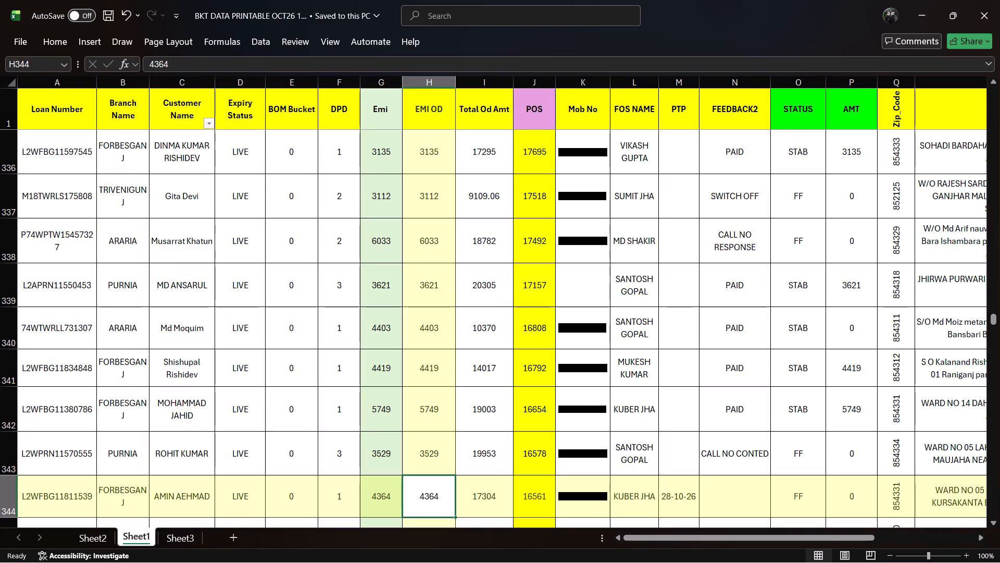
click(517, 491)
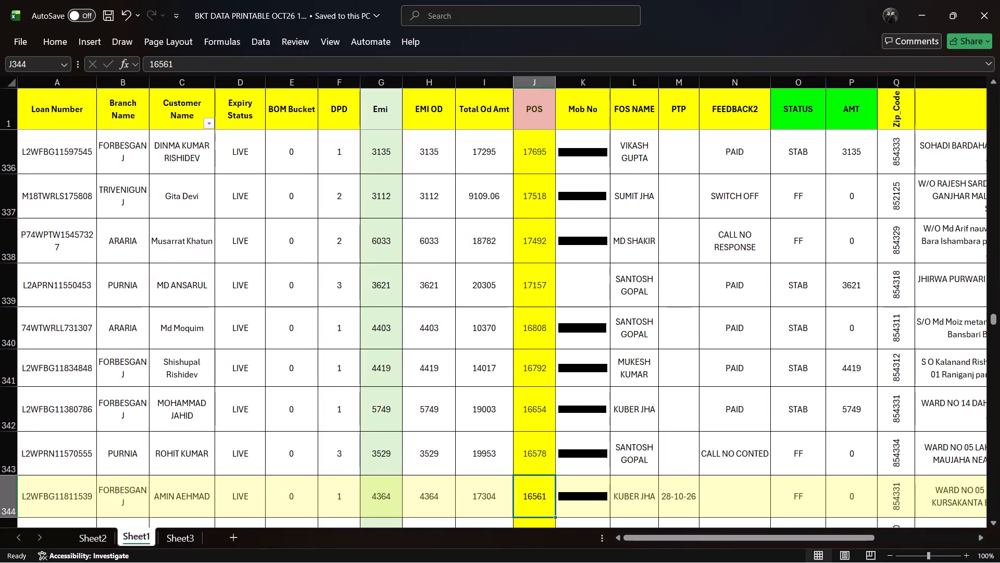
key(Left)
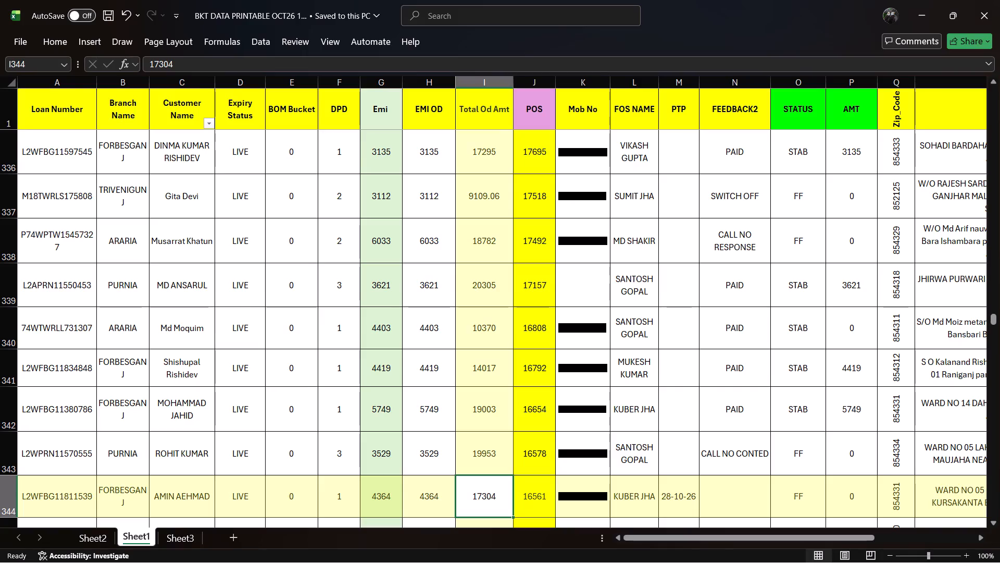
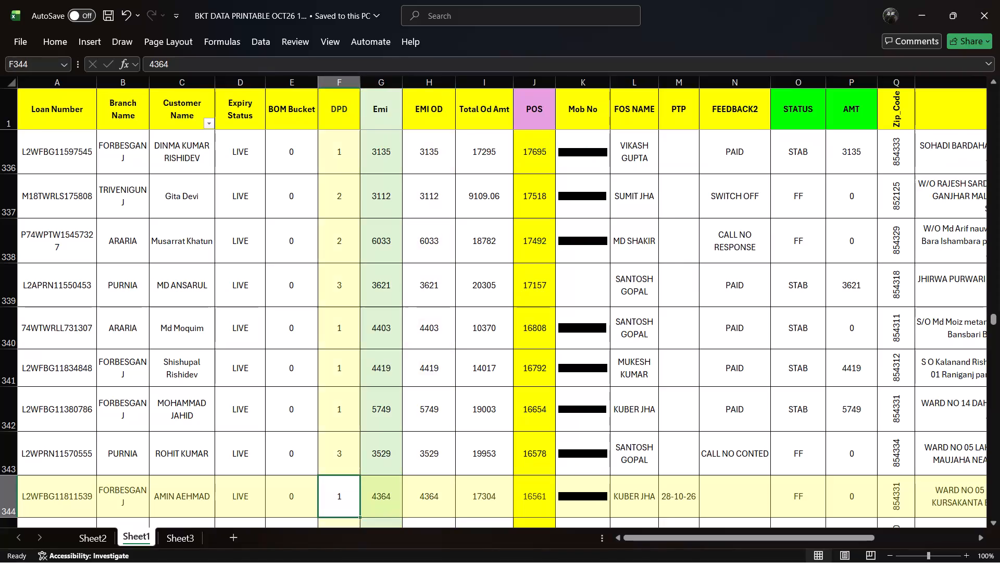
Return to the loan number of the row 344 record and check the start of the record.
key(Left)
key(Left)
key(Left)
key(Left)
key(Left)
key(Left)
key(Left)
key(Left)
key(Left)
key(Left)
key(Left)
key(Left)
key(Left)
key(Left)
key(Left)
key(Left)
key(Left)
key(Left)
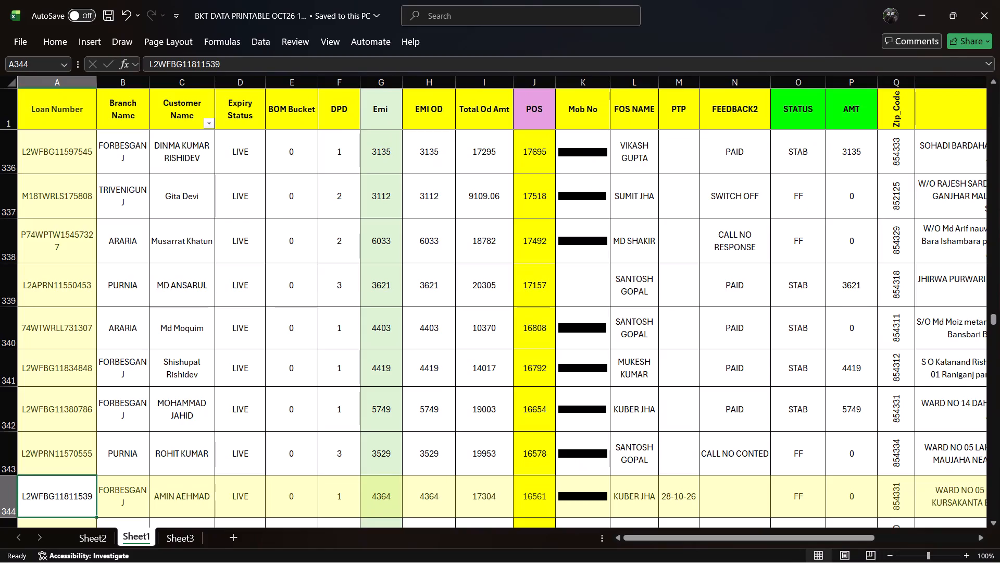
Review the row 344 record from its branch across the loan amounts, mobile number and PTP date to the FEEDBACK2 cell.
key(Right)
key(Right)
key(Right)
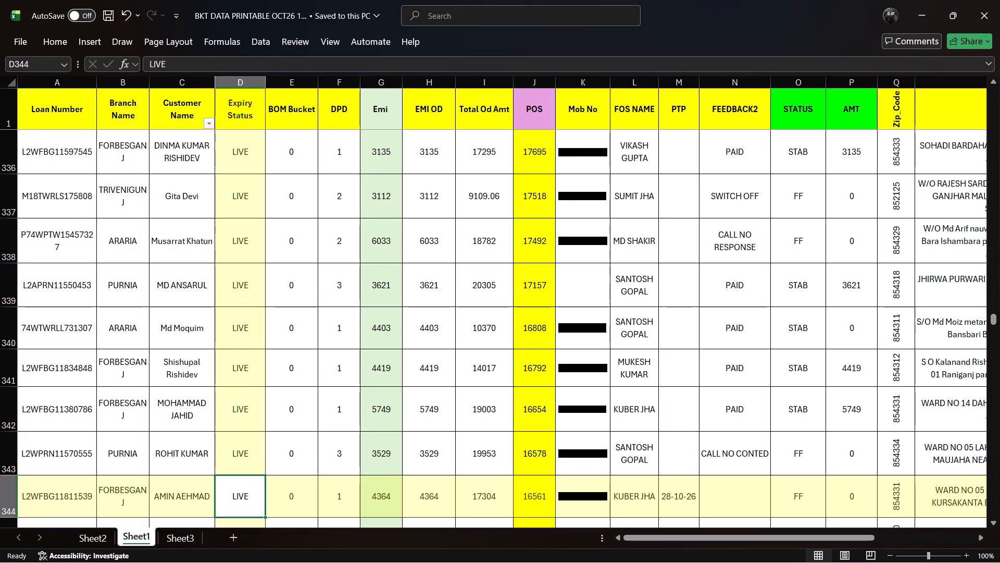
key(Right)
key(Right)
key(Right)
key(Right)
key(Right)
key(Right)
key(Right)
key(Right)
key(Right)
key(Right)
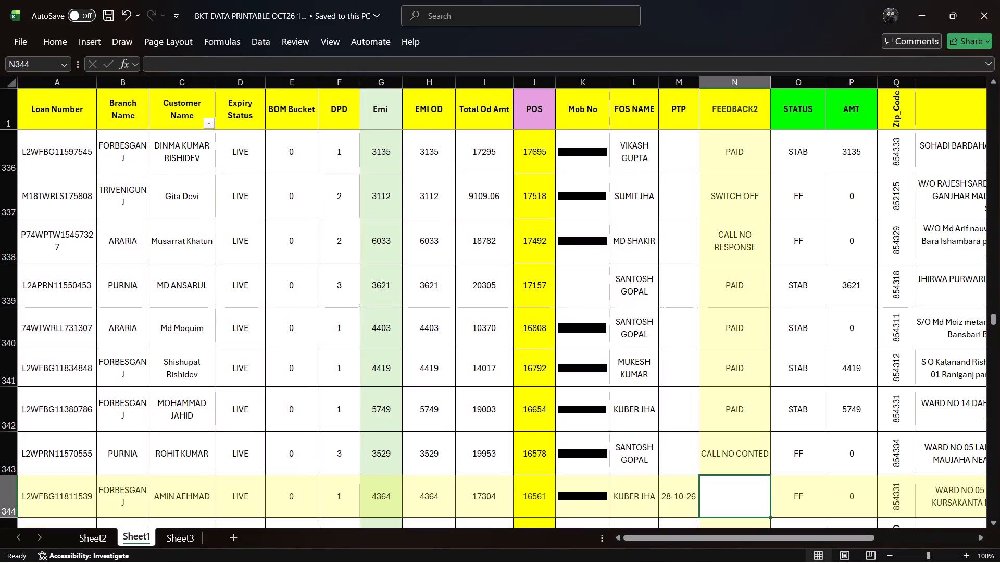
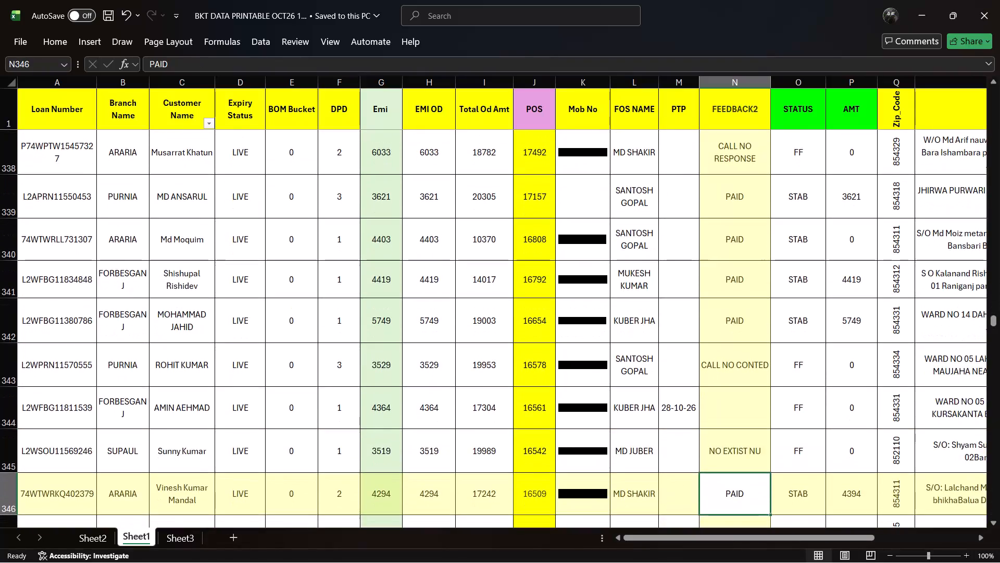
Review the FEEDBACK2 entries row by row from row 346 down to row 353 for accounts still needing follow-up.
key(Down)
key(Down)
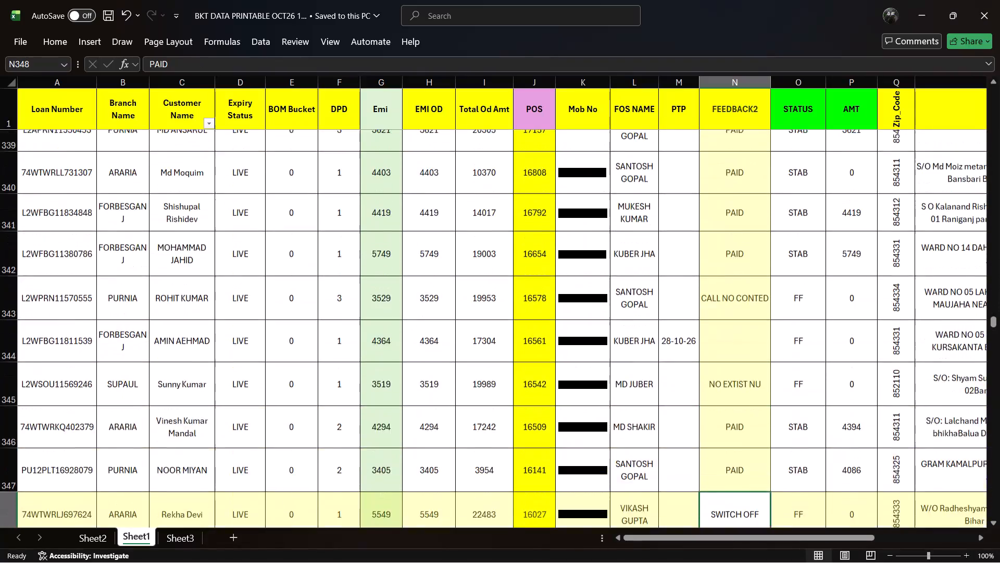
key(Down)
key(Down)
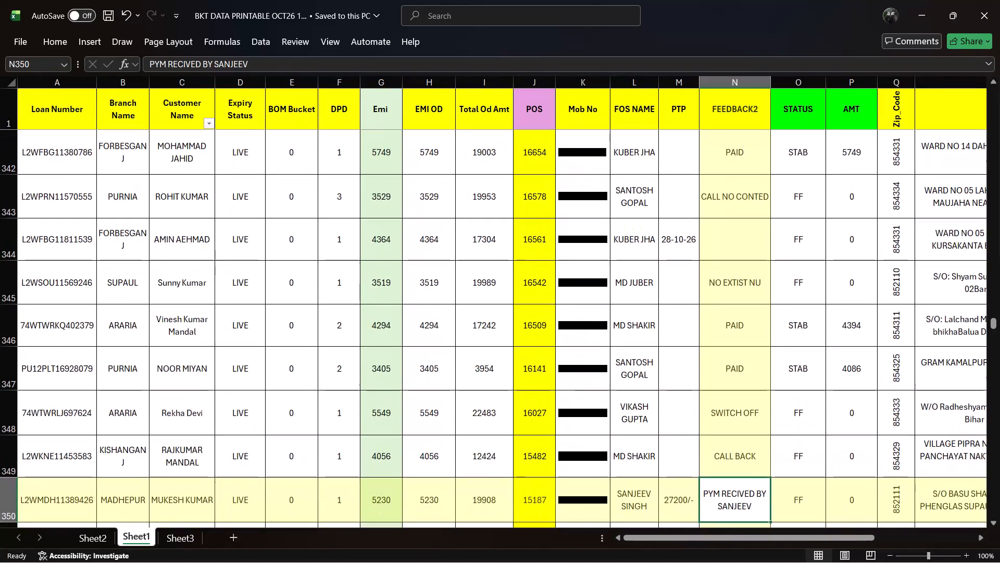
click(768, 419)
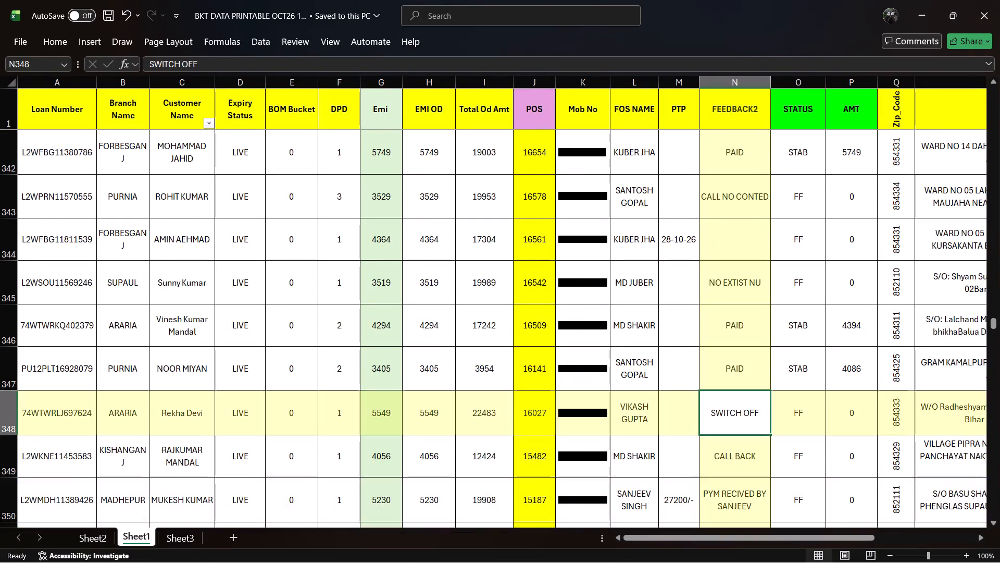
key(Down)
key(Down)
key(Down)
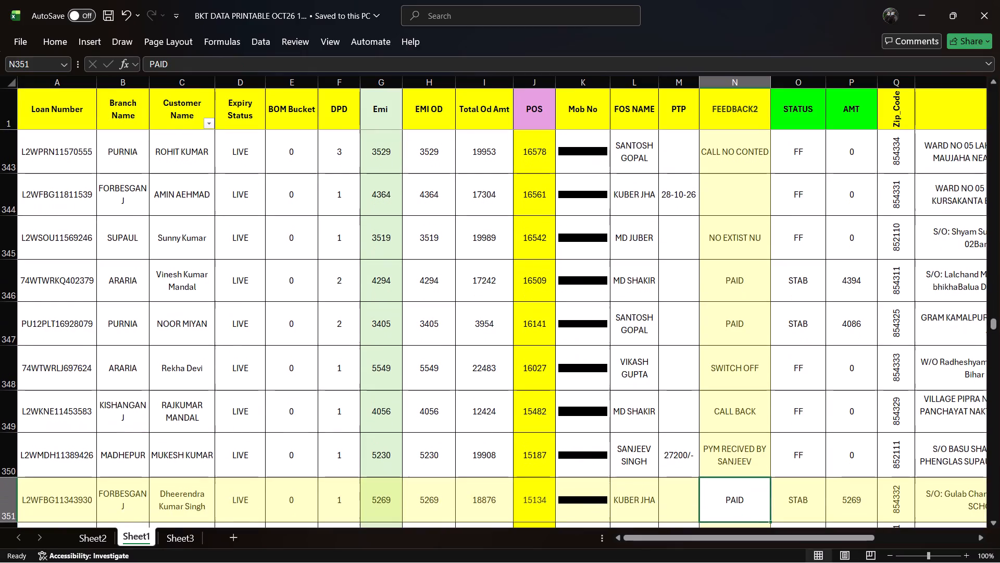
key(Down)
key(Down)
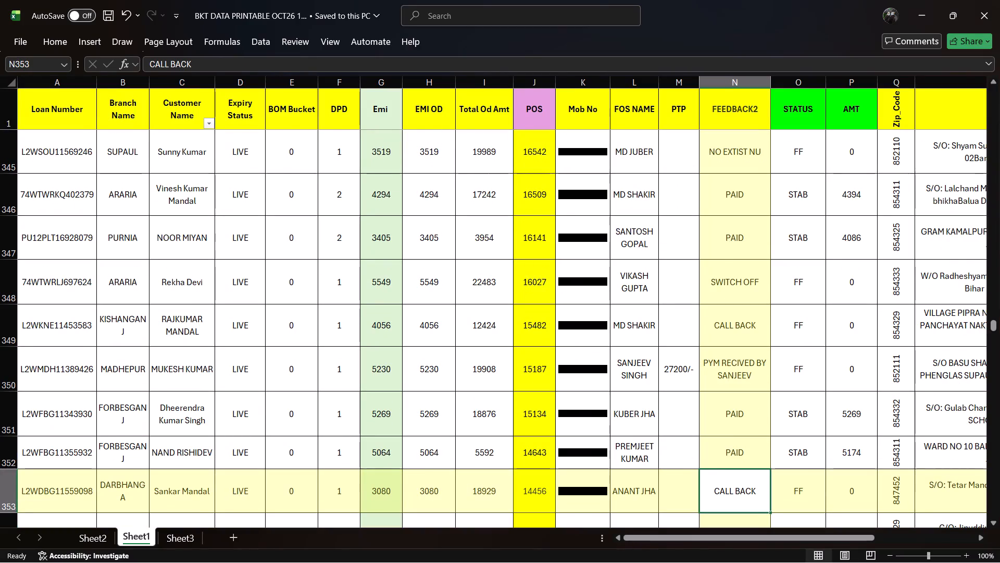
Go back to the row 350 MADHEPUR record and check its FEEDBACK2 entry and mobile number.
click(740, 370)
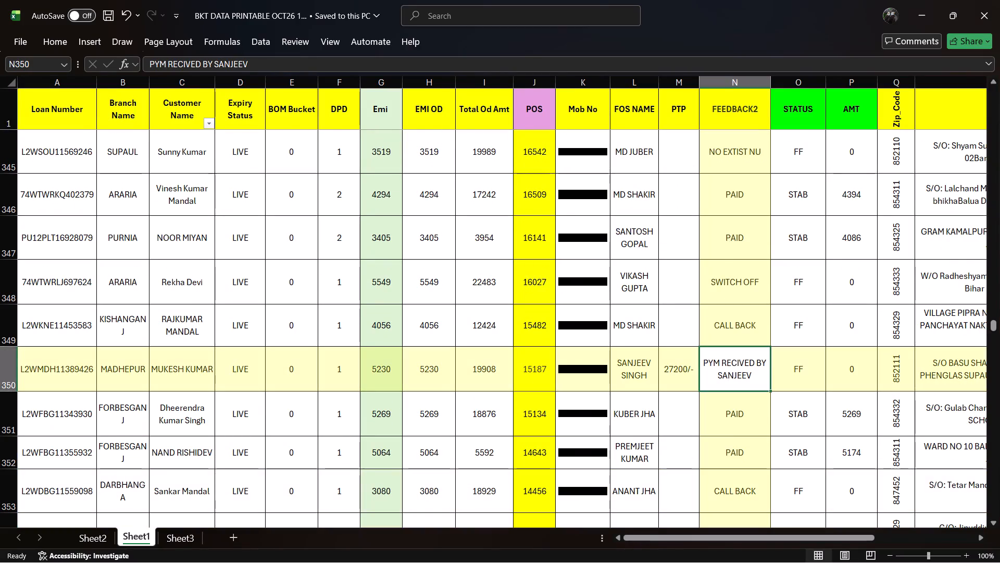
click(583, 378)
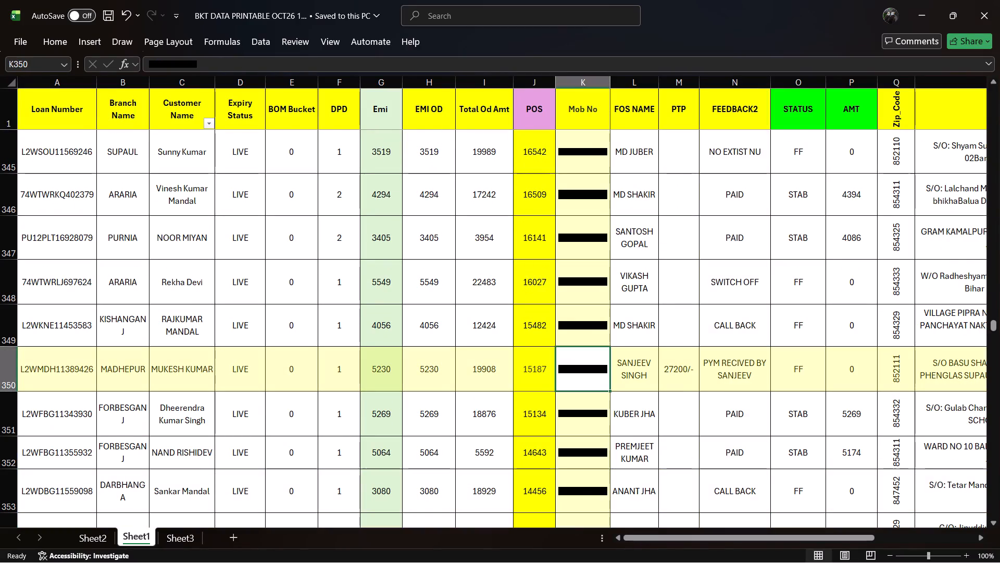
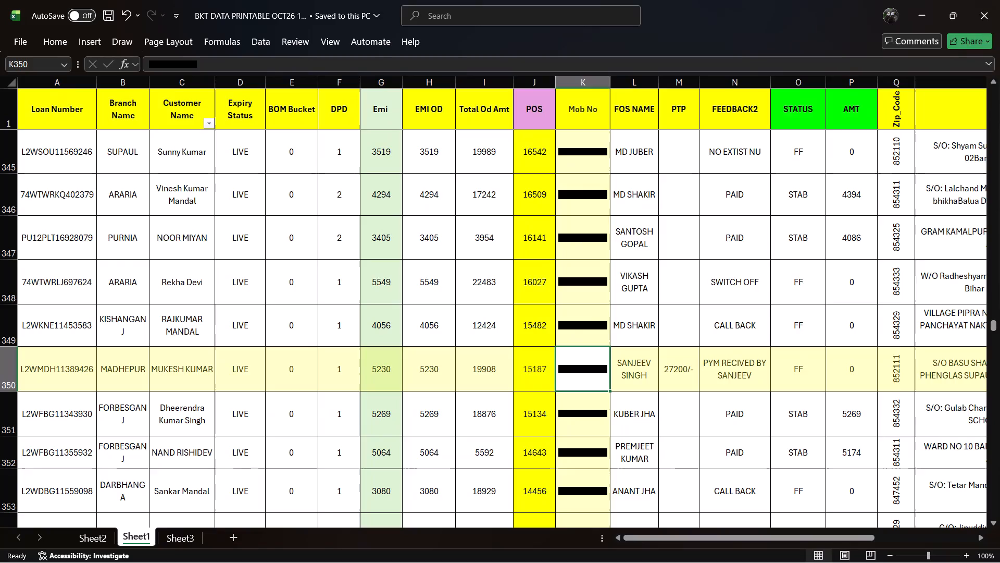
Check the FOS name, PTP and FEEDBACK2 entries of the row 350 MADHEPUR record.
key(Right)
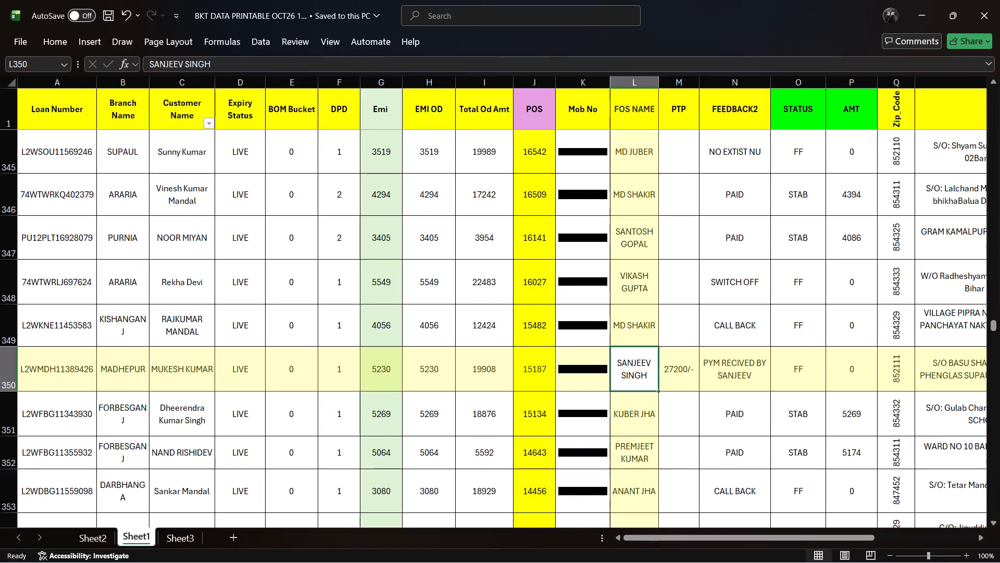
key(Right)
key(Right)
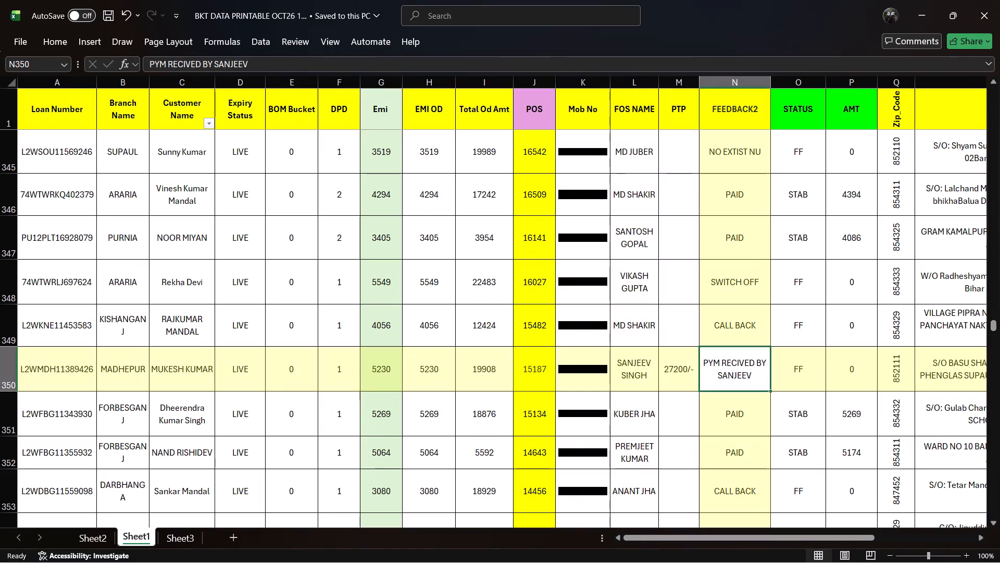
Review the PTP entries from row 351 down to row 356 for pending accounts, and consult the mobile number of the row 355 BIRPUR record.
click(649, 429)
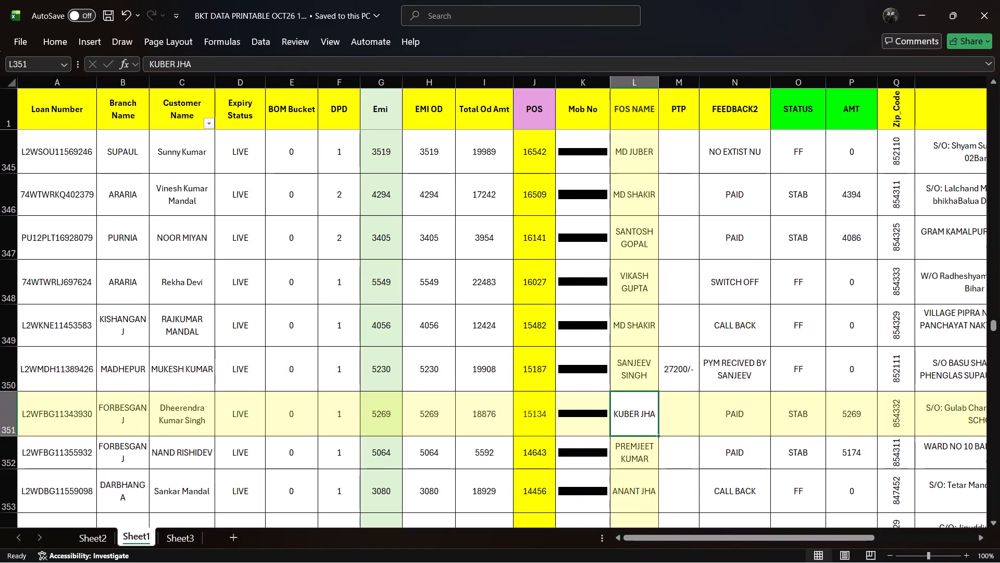
key(Right)
key(Down)
key(Down)
key(Down)
key(Down)
key(Down)
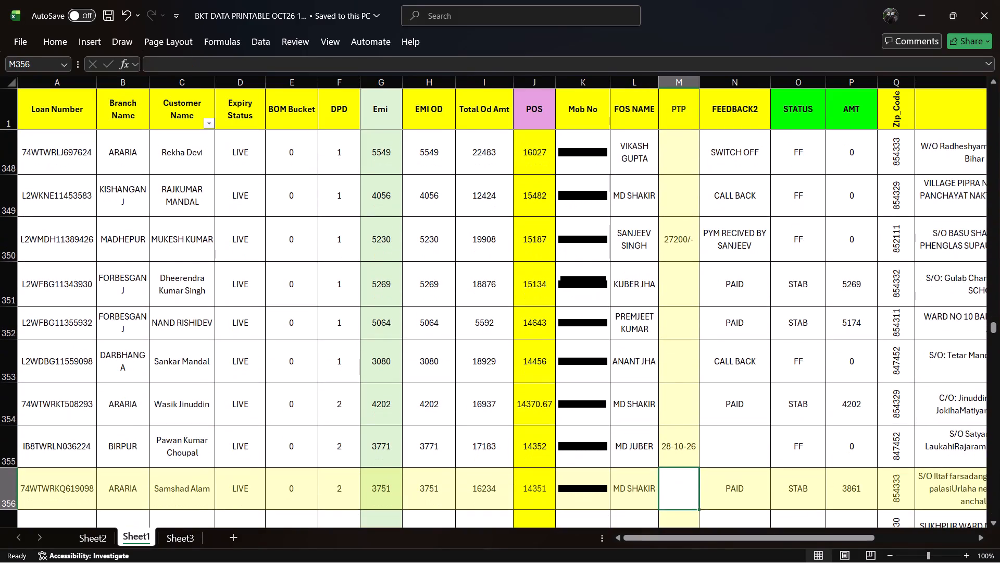
click(631, 457)
key(Left)
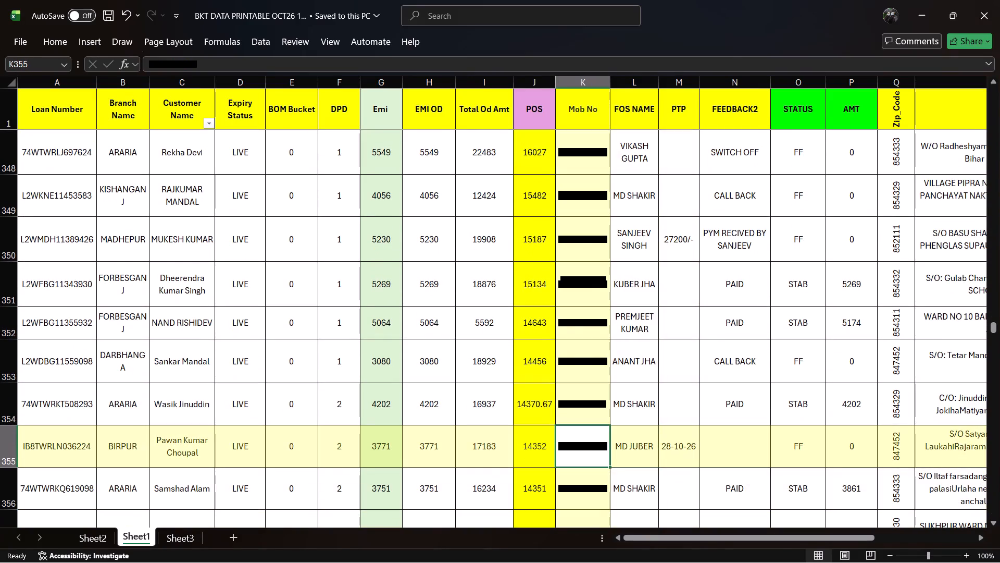
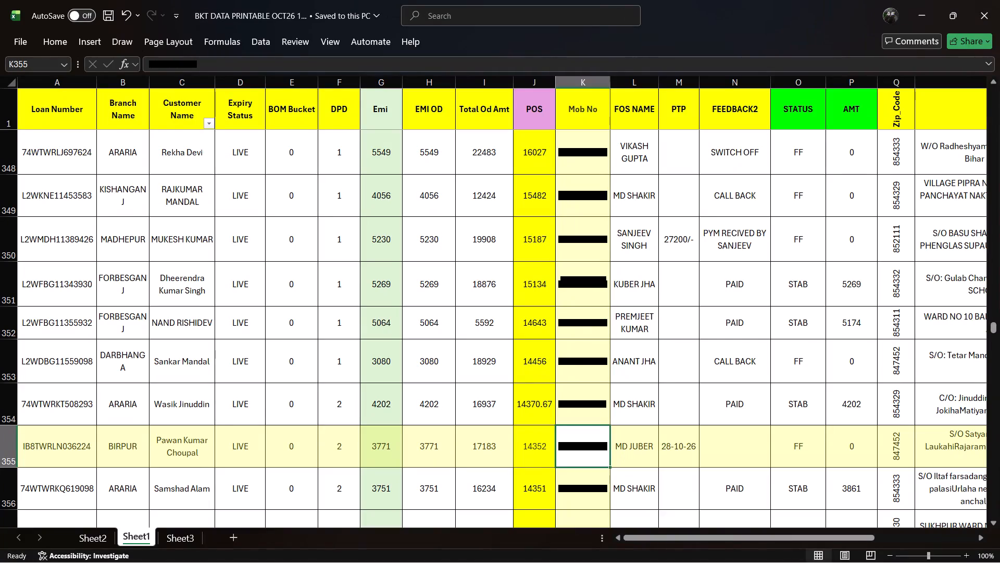
Switch from the workbook to the overview of open windows and add a new virtual desktop alongside Desktop 1.
key(super+z)
key(Tab)
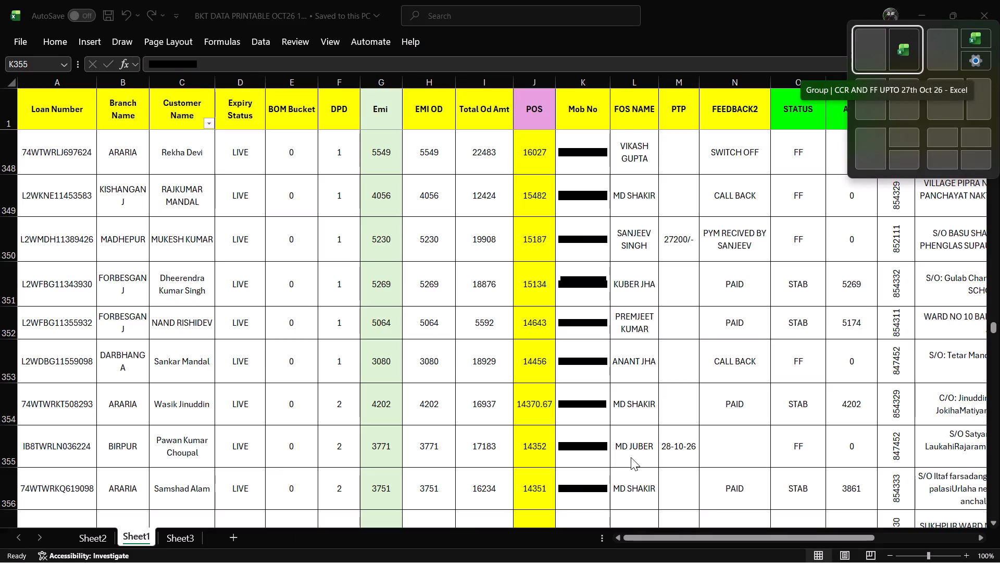
key(super+Tab)
click(620, 471)
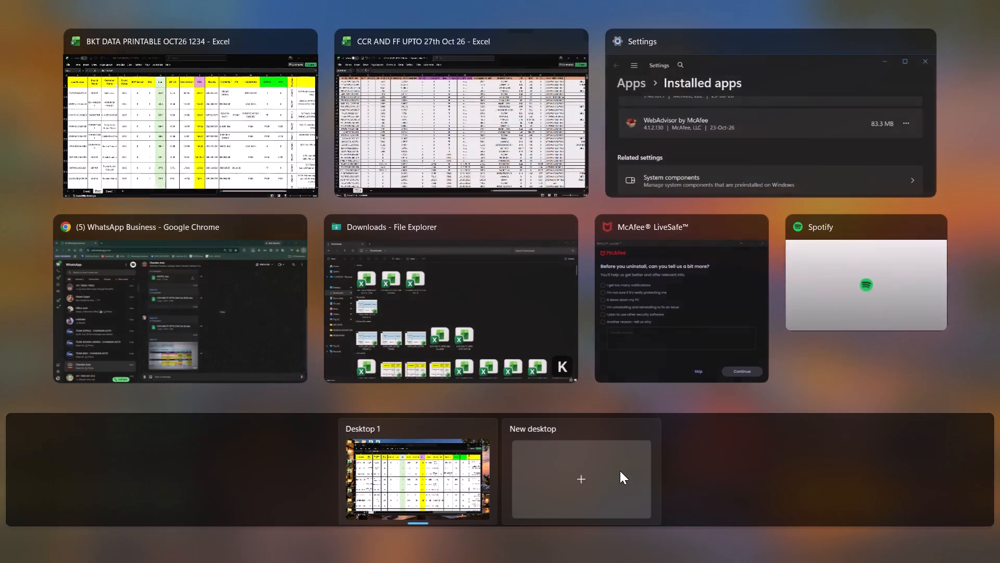